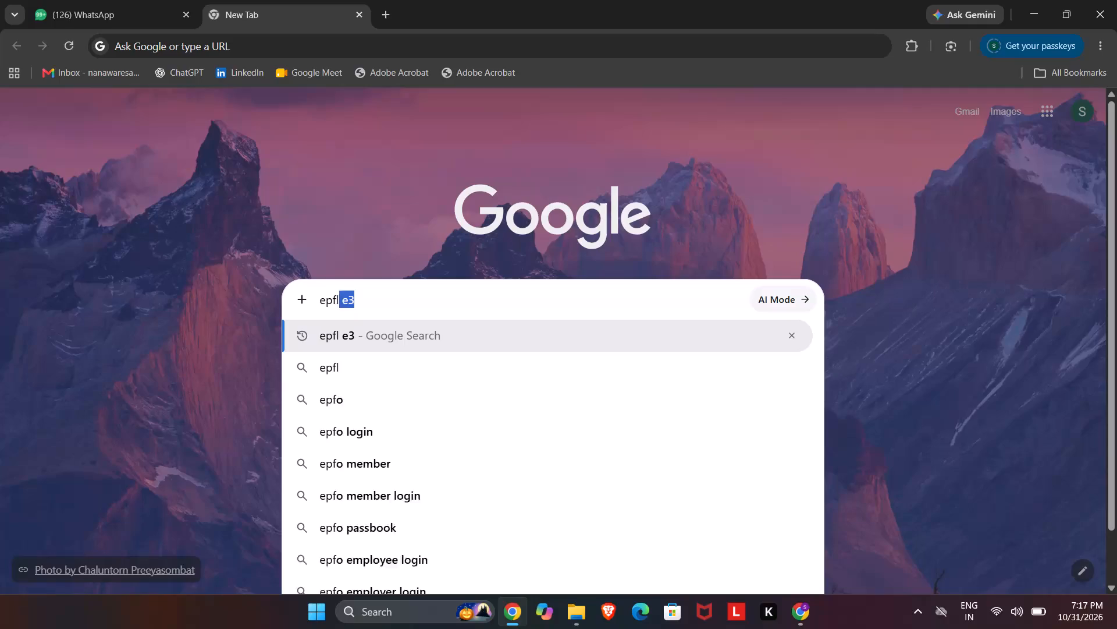
Search for "epfl e3 summer research program", open EPFL's Excellence in Engineering (E3) Program site and look over its homepage.
text(e3)
key(space)
scroll(372, 313, up, 1)
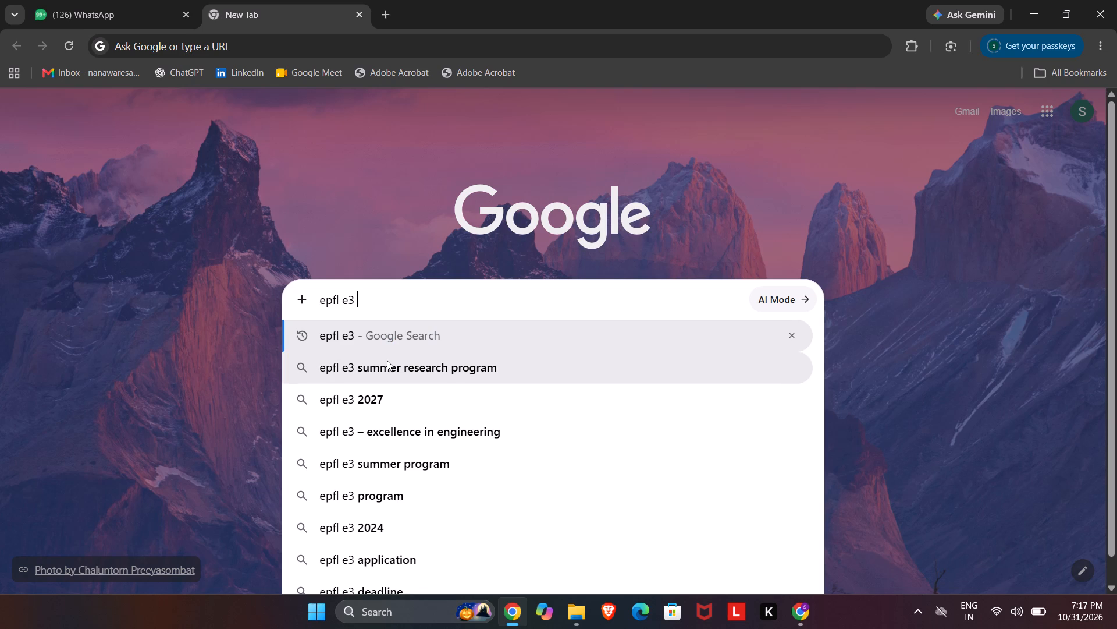
click(360, 373)
click(261, 224)
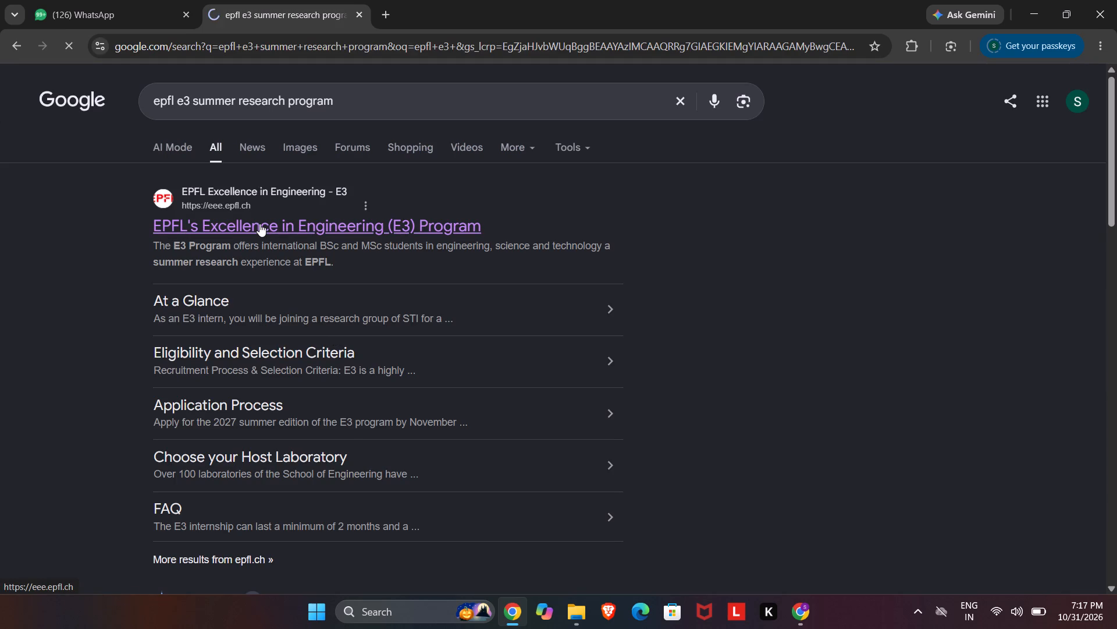
scroll(443, 340, down, 3)
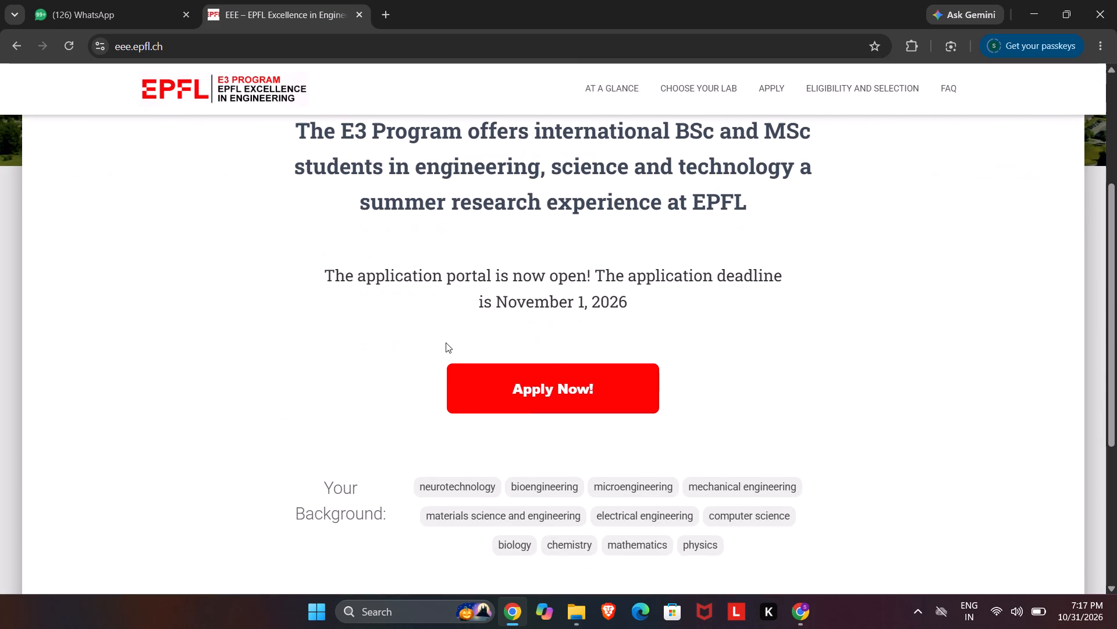
scroll(437, 302, down, 4)
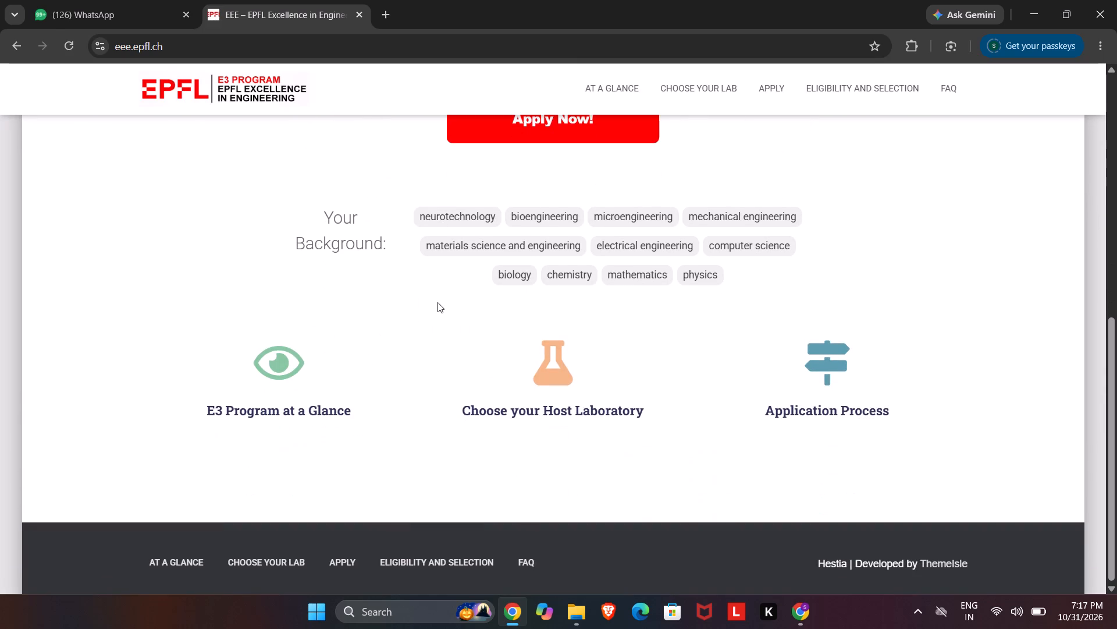
scroll(437, 302, down, 6)
scroll(437, 302, up, 11)
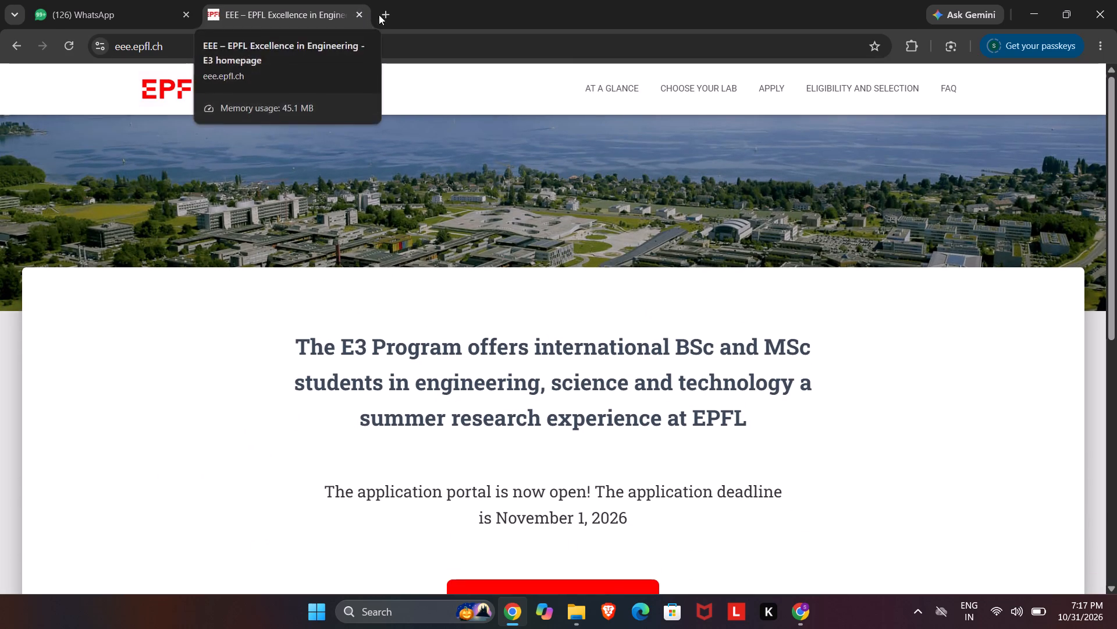
Switch to the browser window with the Overleaf CV project and examine both pages of the compiled PDF.
click(806, 611)
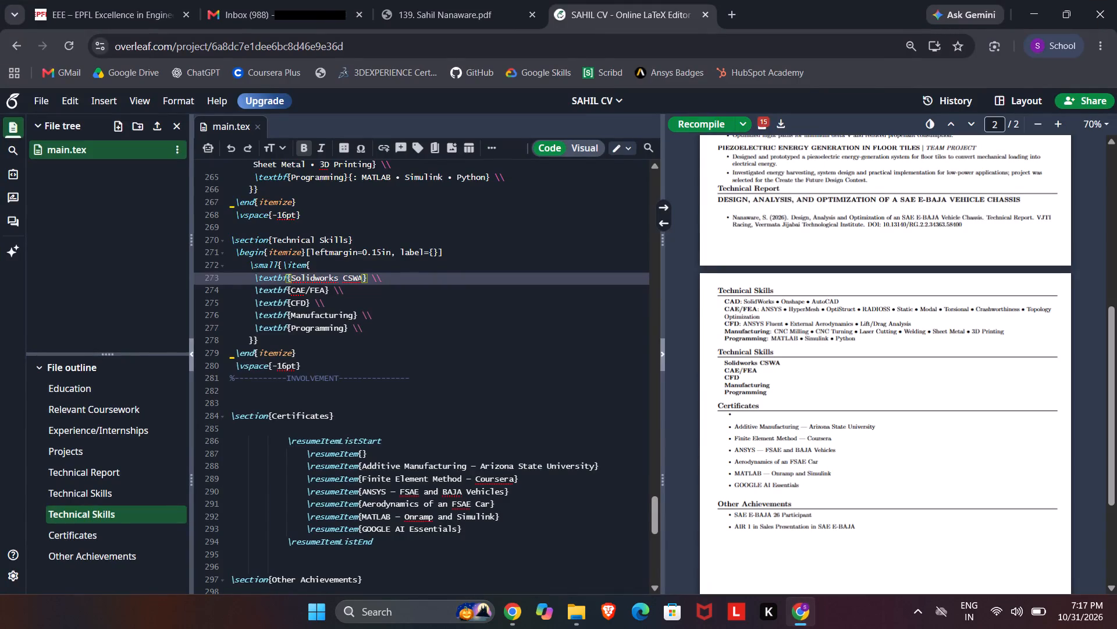
scroll(797, 485, up, 10)
scroll(754, 440, down, 2)
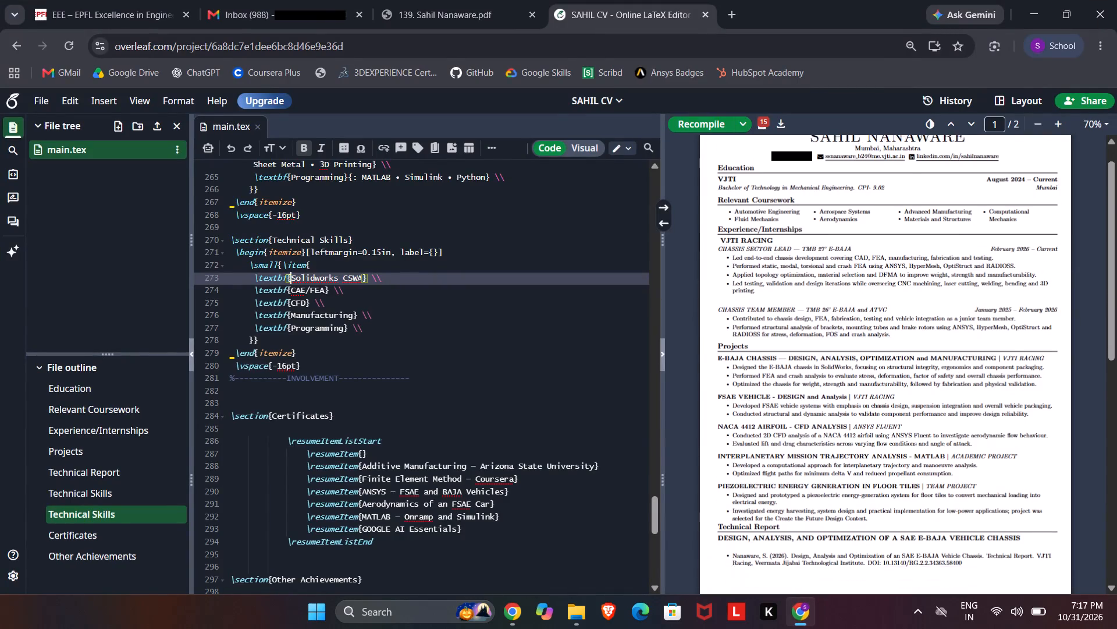
scroll(755, 440, down, 1)
scroll(712, 363, down, 2)
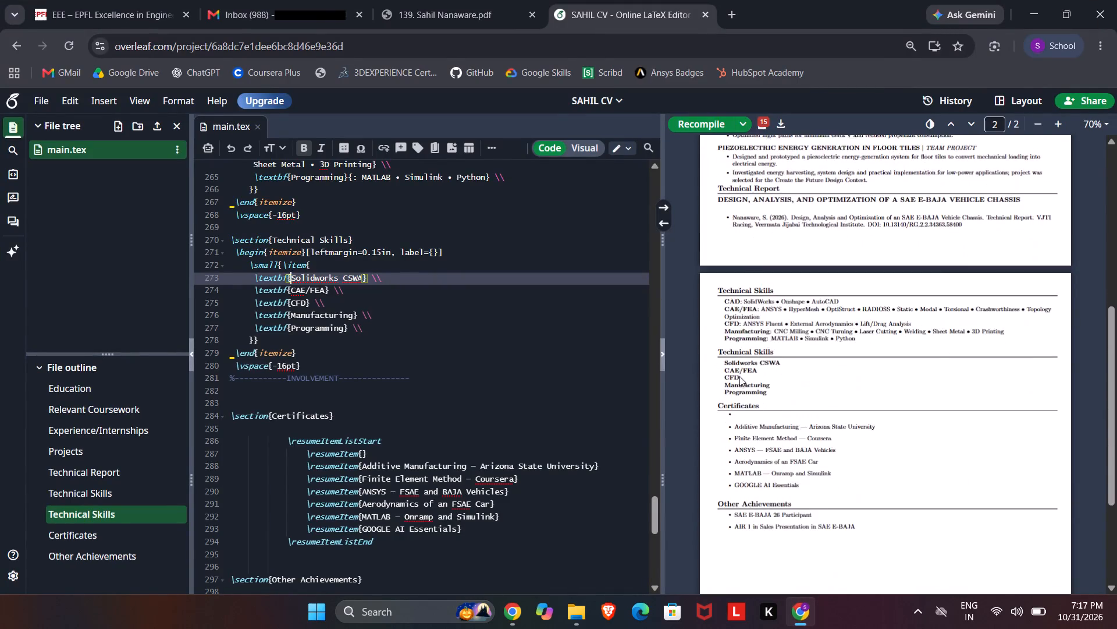
scroll(825, 400, up, 4)
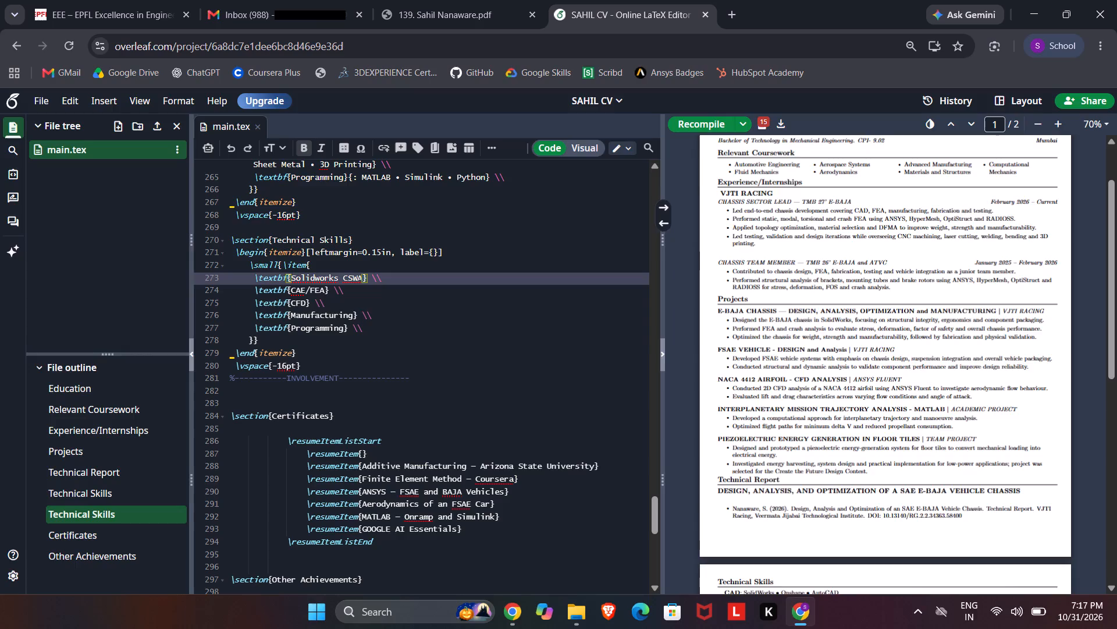
scroll(833, 377, up, 1)
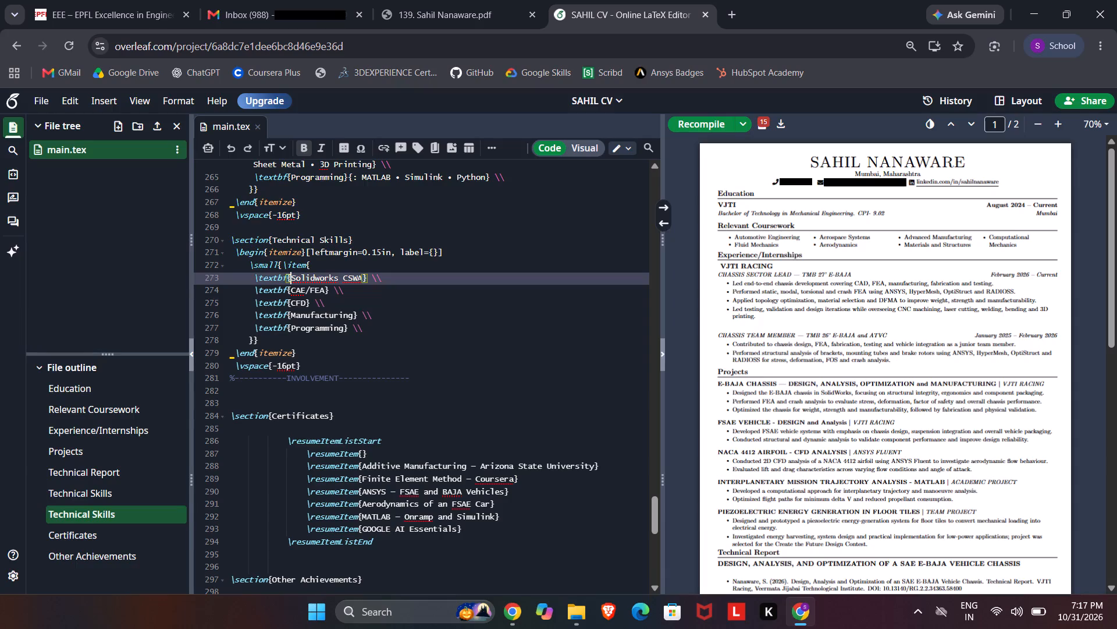
Examine the LaTeX source of the CV's Projects and Experience/Internships sections for content to trim.
scroll(375, 348, up, 17)
click(375, 348)
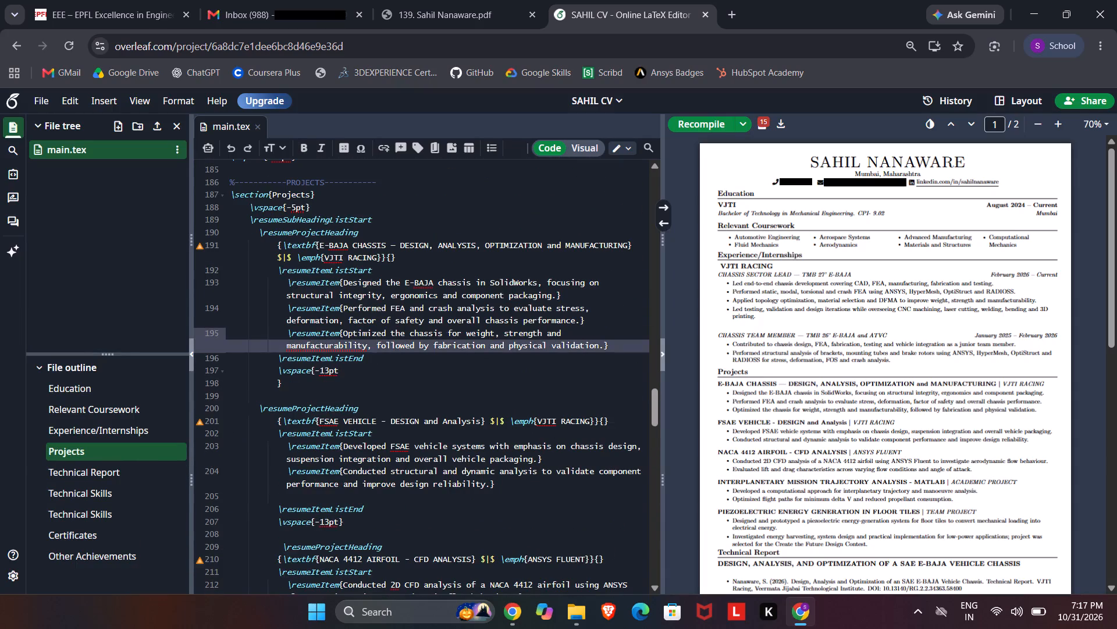
scroll(502, 393, down, 2)
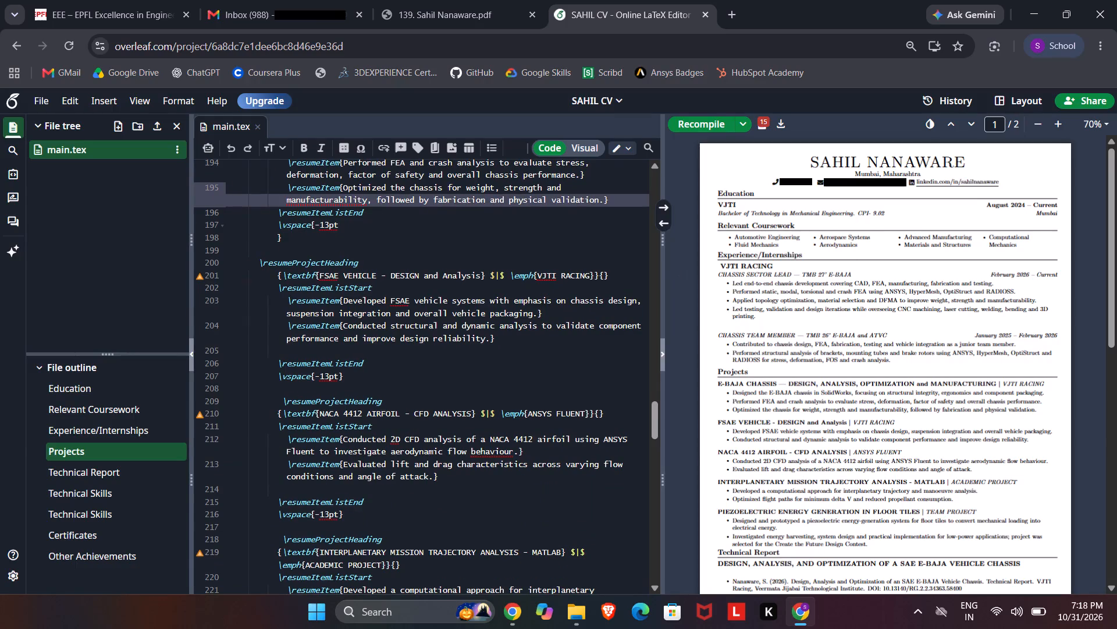
scroll(500, 376, up, 4)
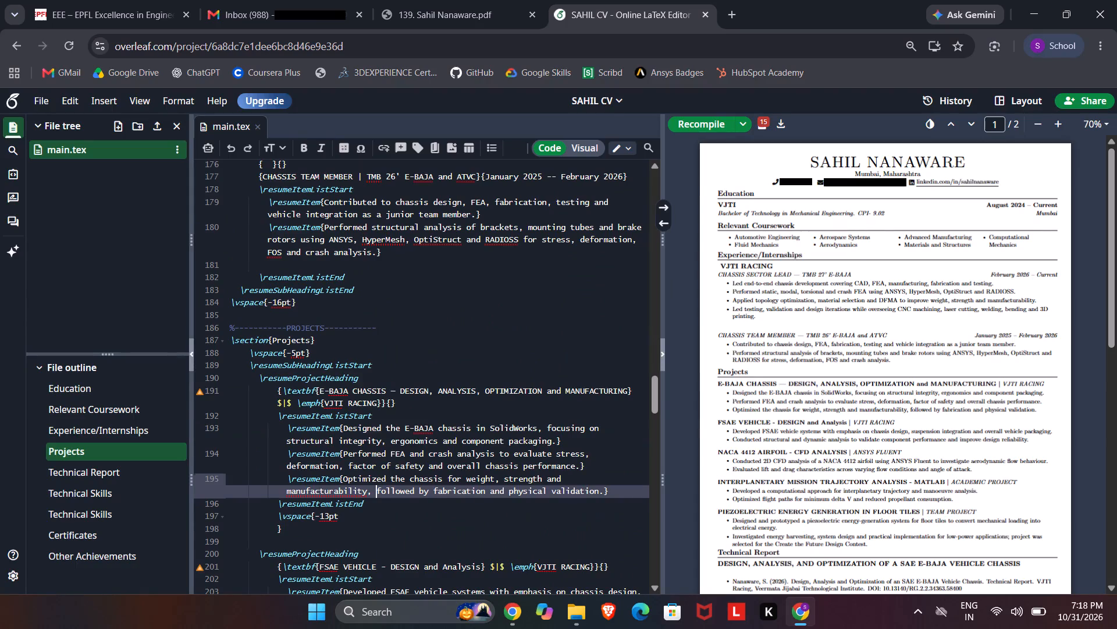
click(400, 384)
click(401, 391)
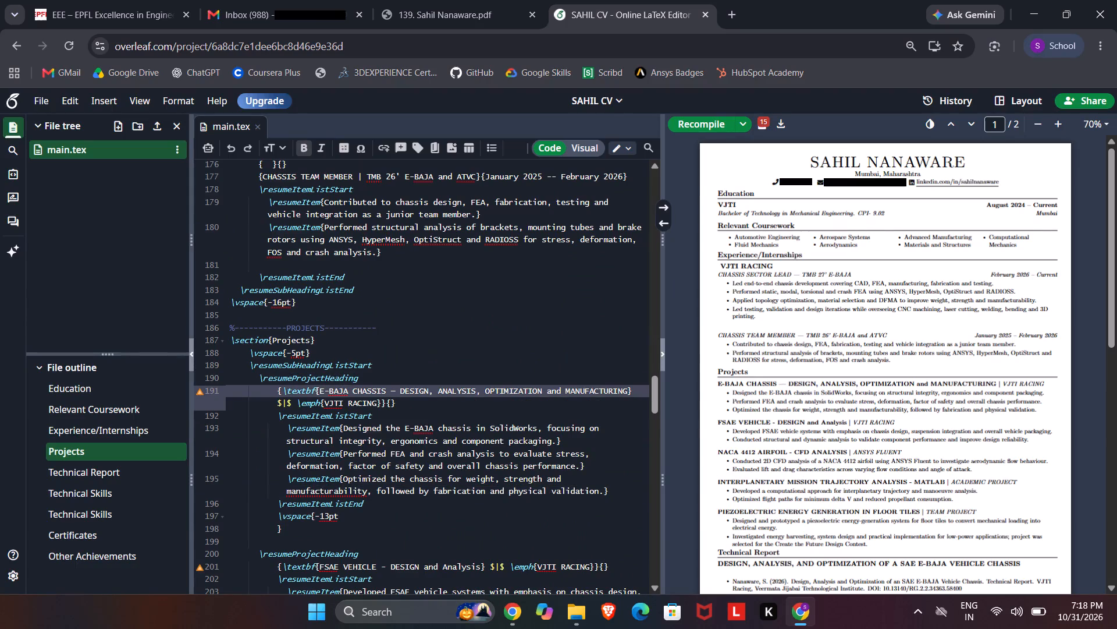
scroll(422, 380, up, 3)
click(388, 429)
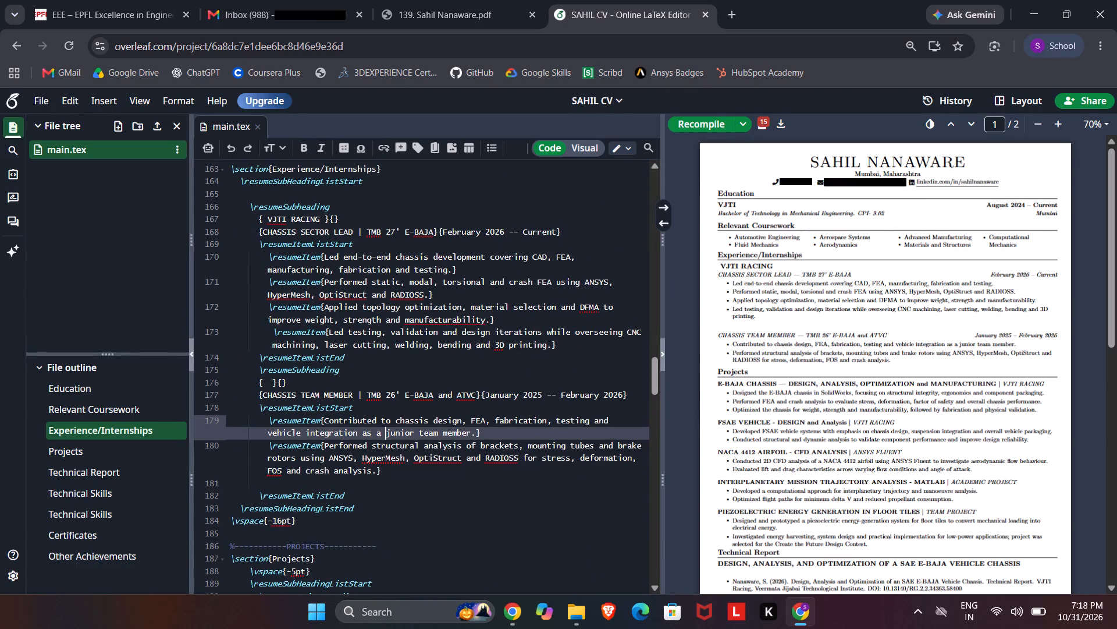
click(336, 384)
click(340, 390)
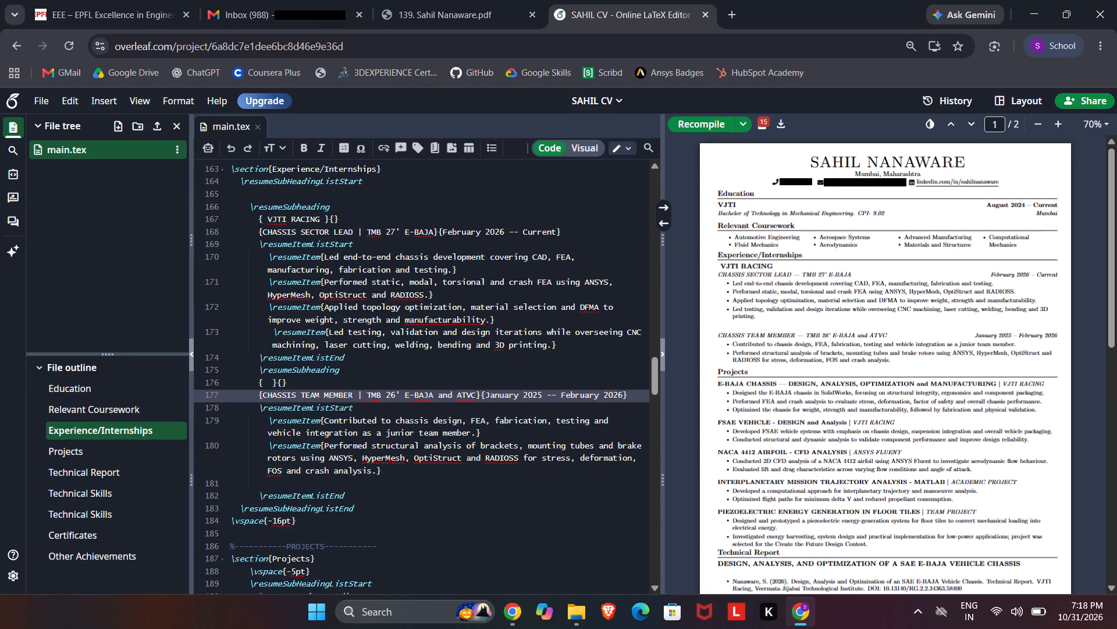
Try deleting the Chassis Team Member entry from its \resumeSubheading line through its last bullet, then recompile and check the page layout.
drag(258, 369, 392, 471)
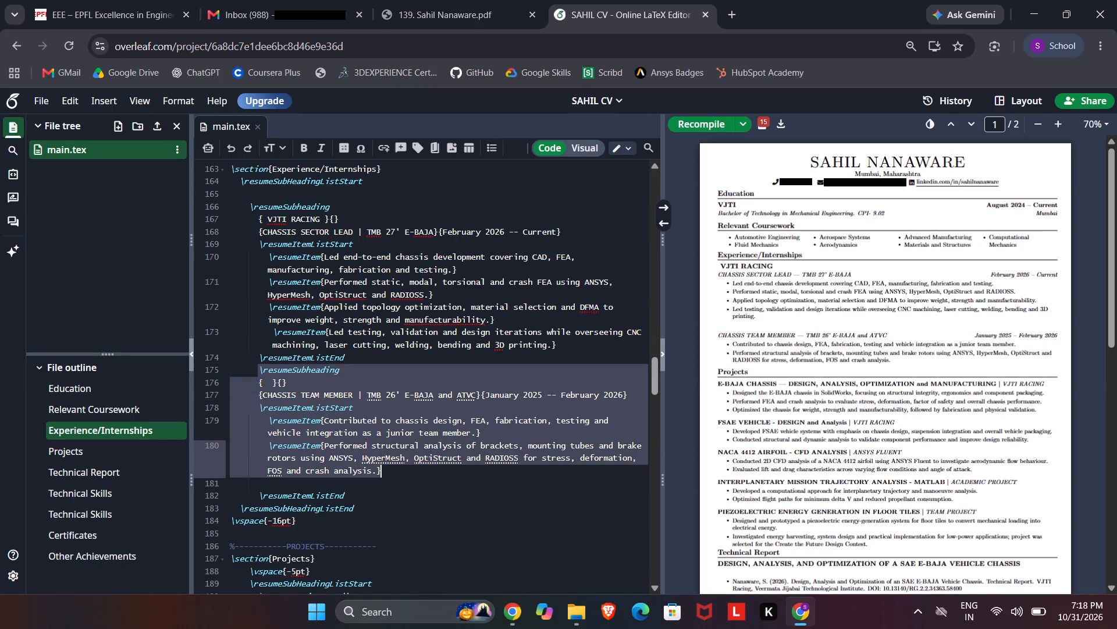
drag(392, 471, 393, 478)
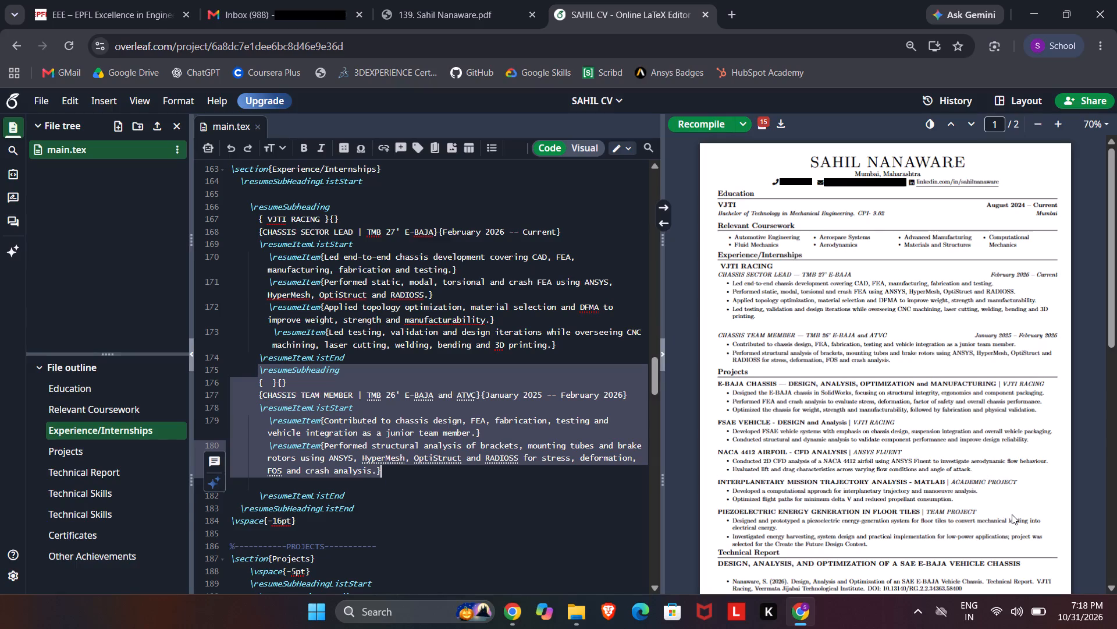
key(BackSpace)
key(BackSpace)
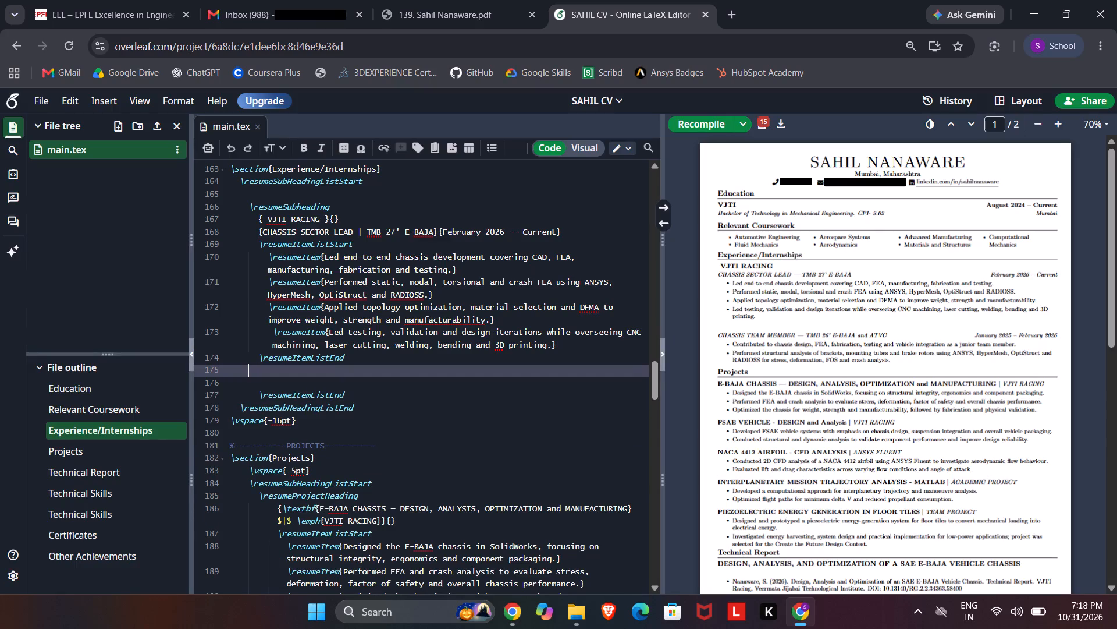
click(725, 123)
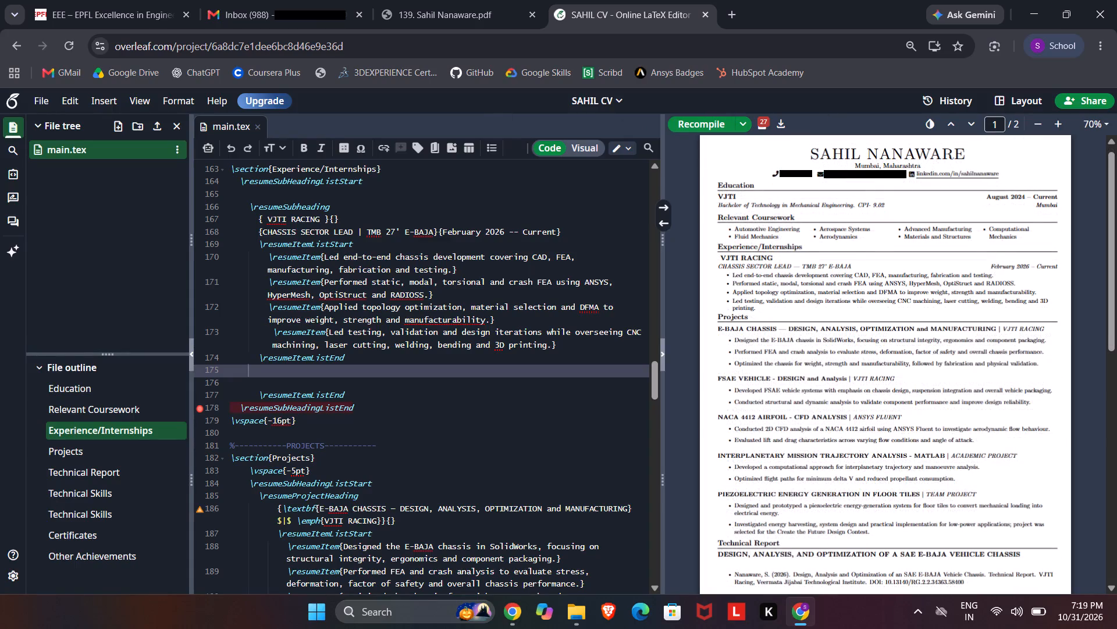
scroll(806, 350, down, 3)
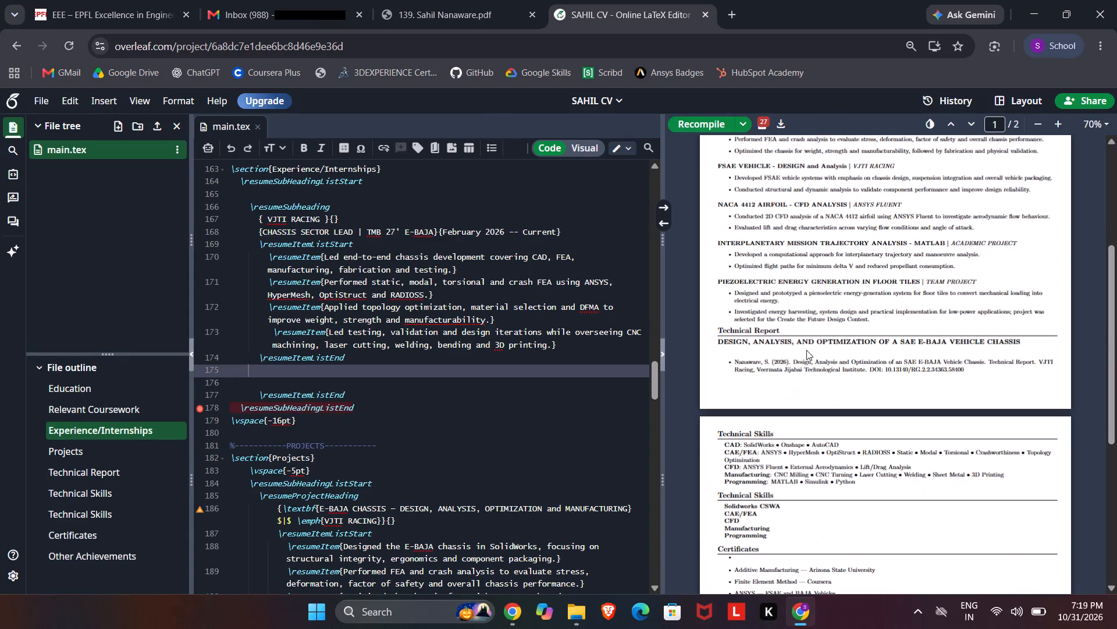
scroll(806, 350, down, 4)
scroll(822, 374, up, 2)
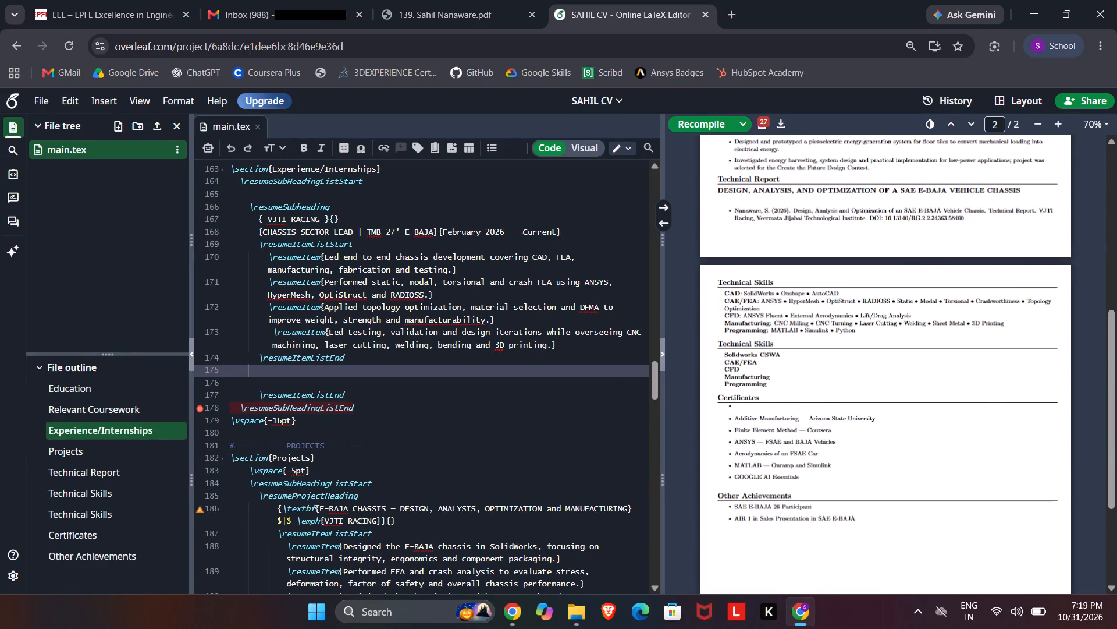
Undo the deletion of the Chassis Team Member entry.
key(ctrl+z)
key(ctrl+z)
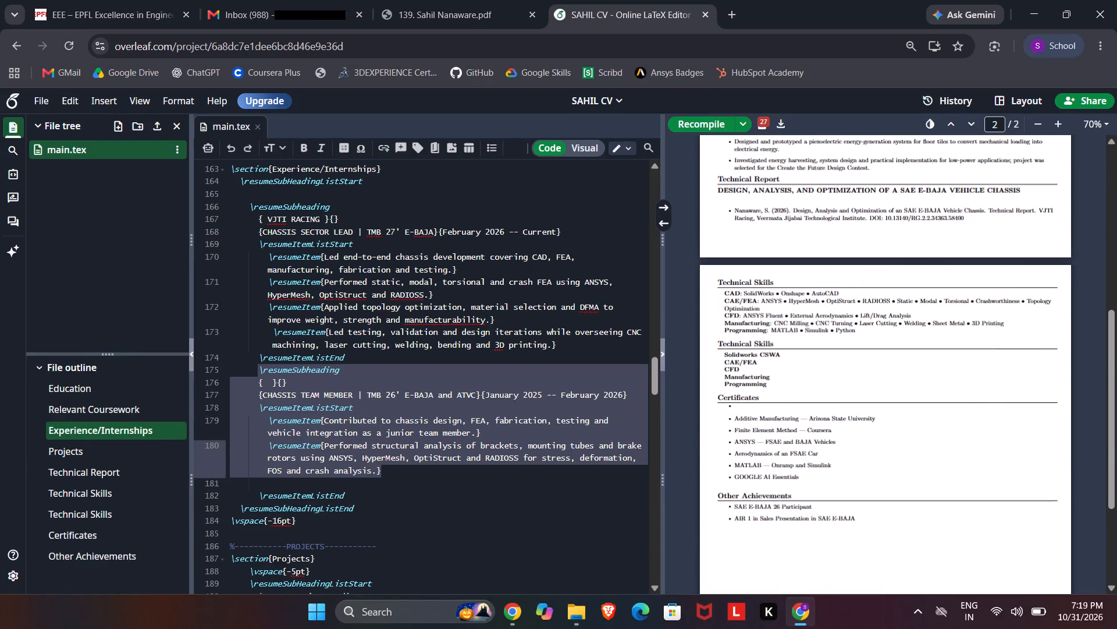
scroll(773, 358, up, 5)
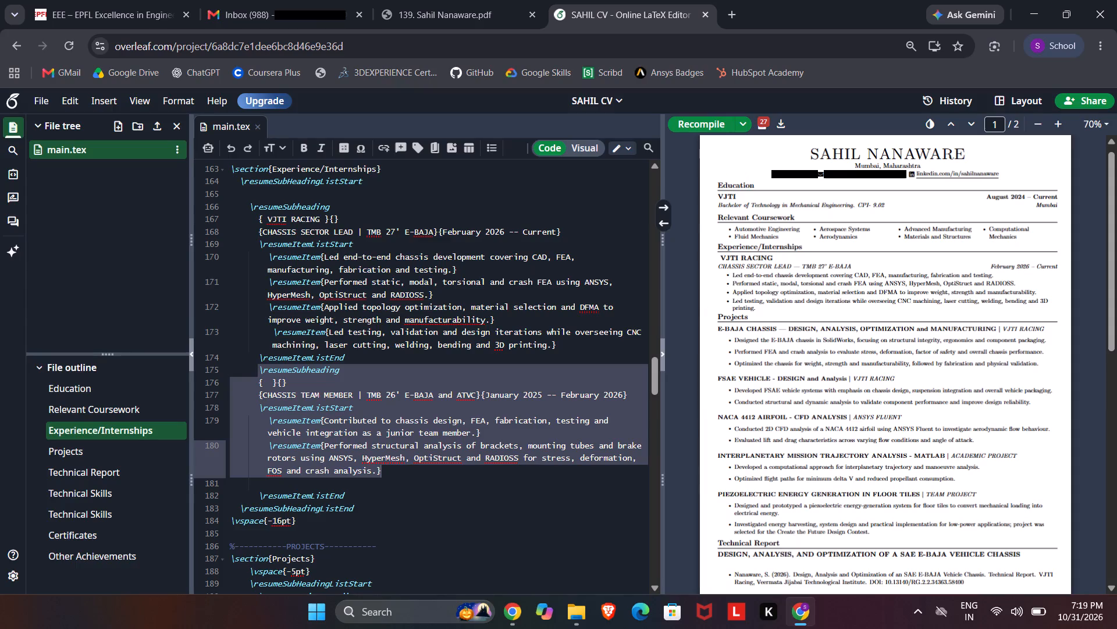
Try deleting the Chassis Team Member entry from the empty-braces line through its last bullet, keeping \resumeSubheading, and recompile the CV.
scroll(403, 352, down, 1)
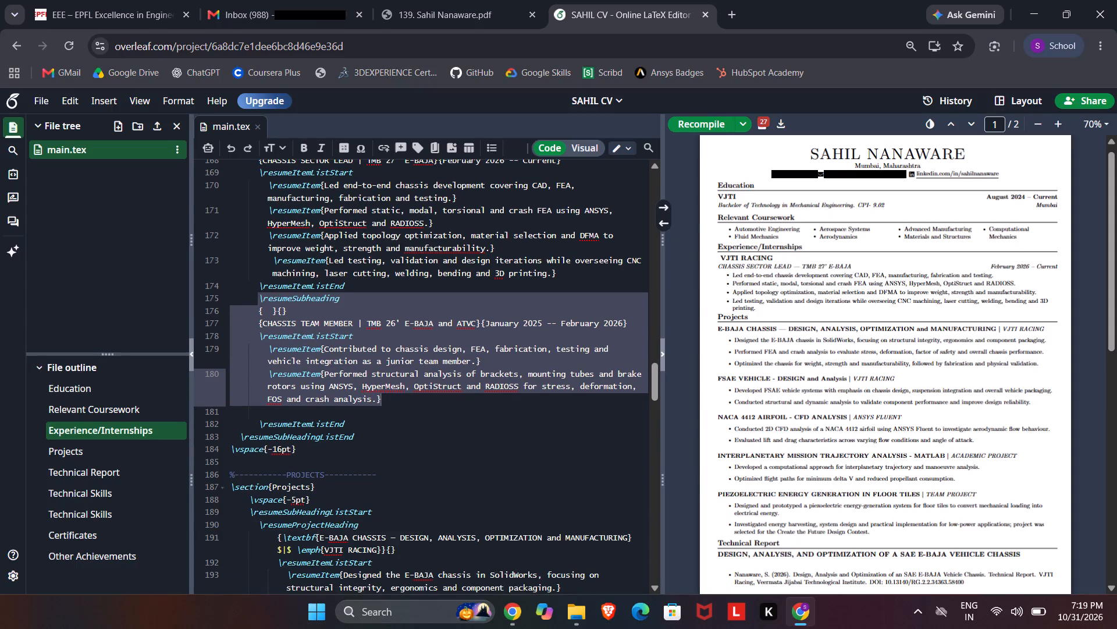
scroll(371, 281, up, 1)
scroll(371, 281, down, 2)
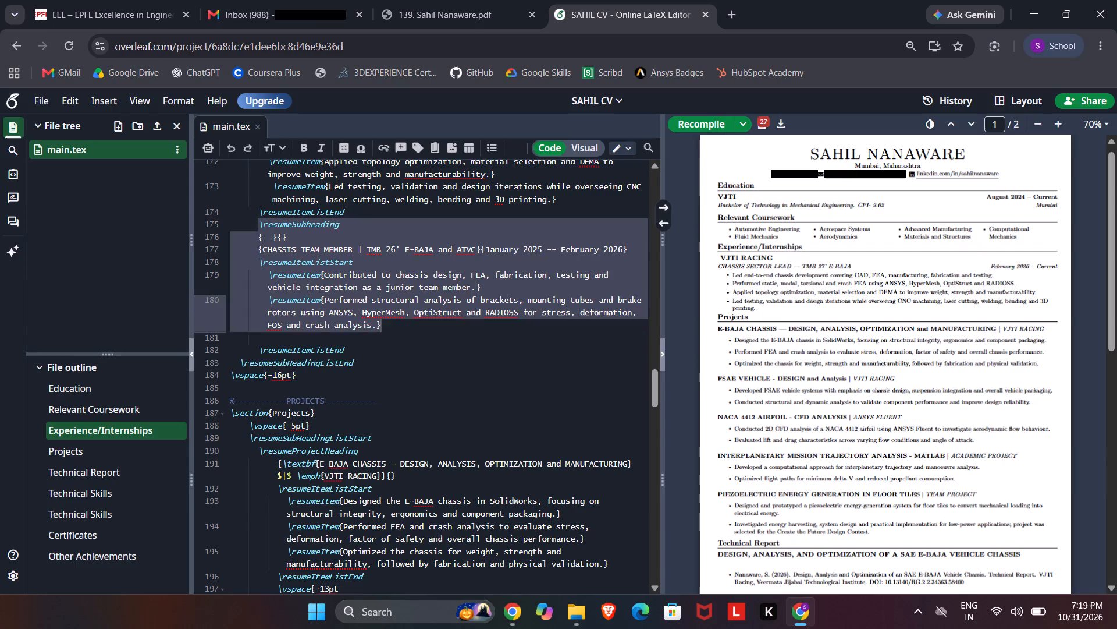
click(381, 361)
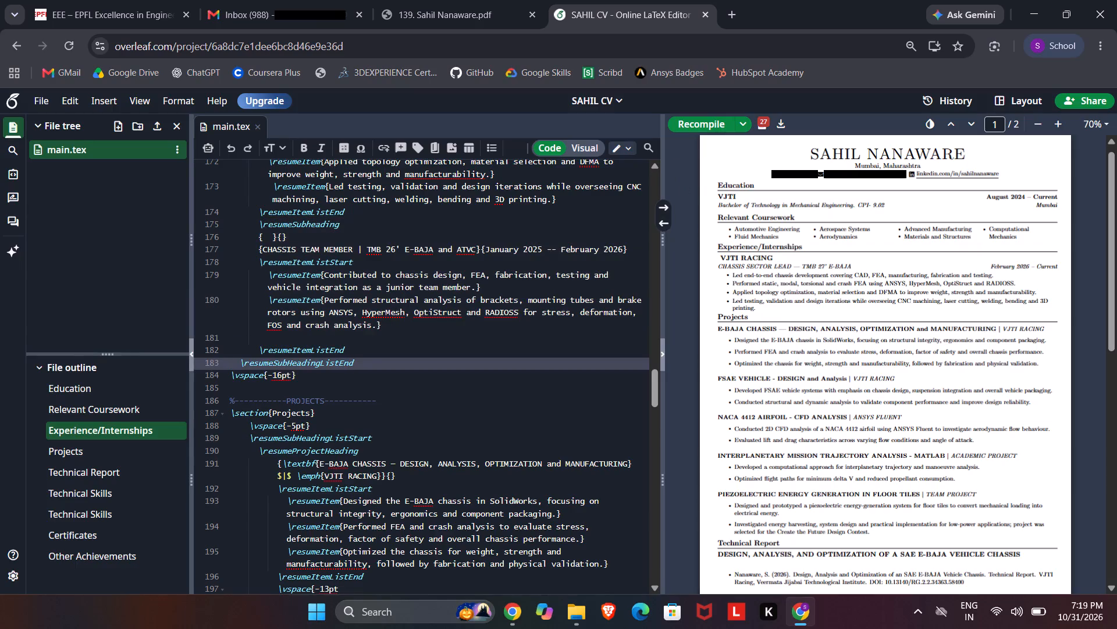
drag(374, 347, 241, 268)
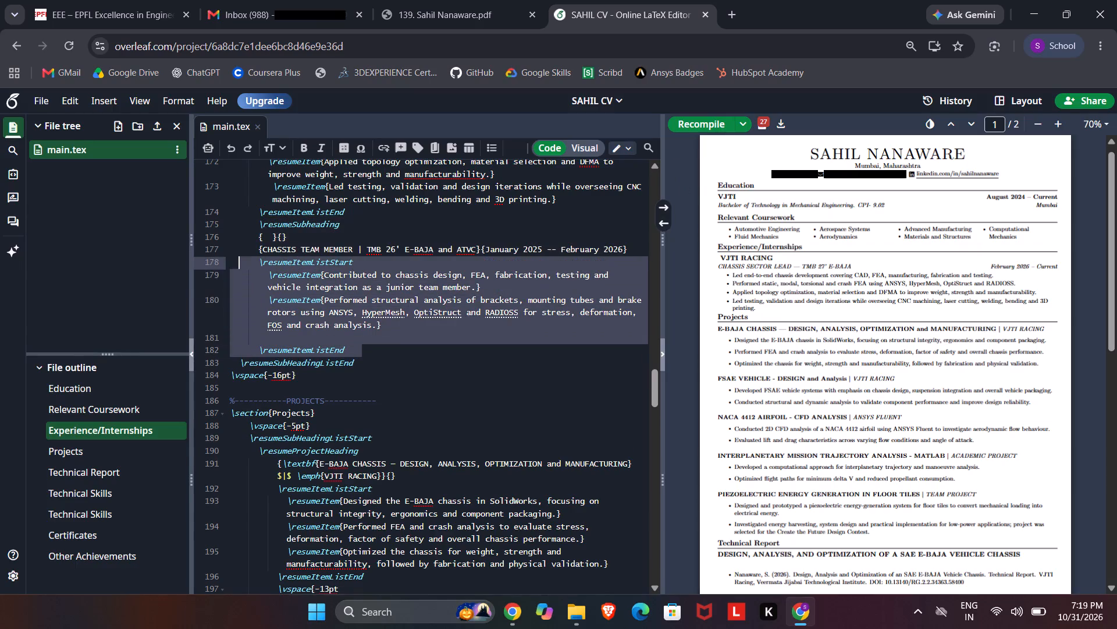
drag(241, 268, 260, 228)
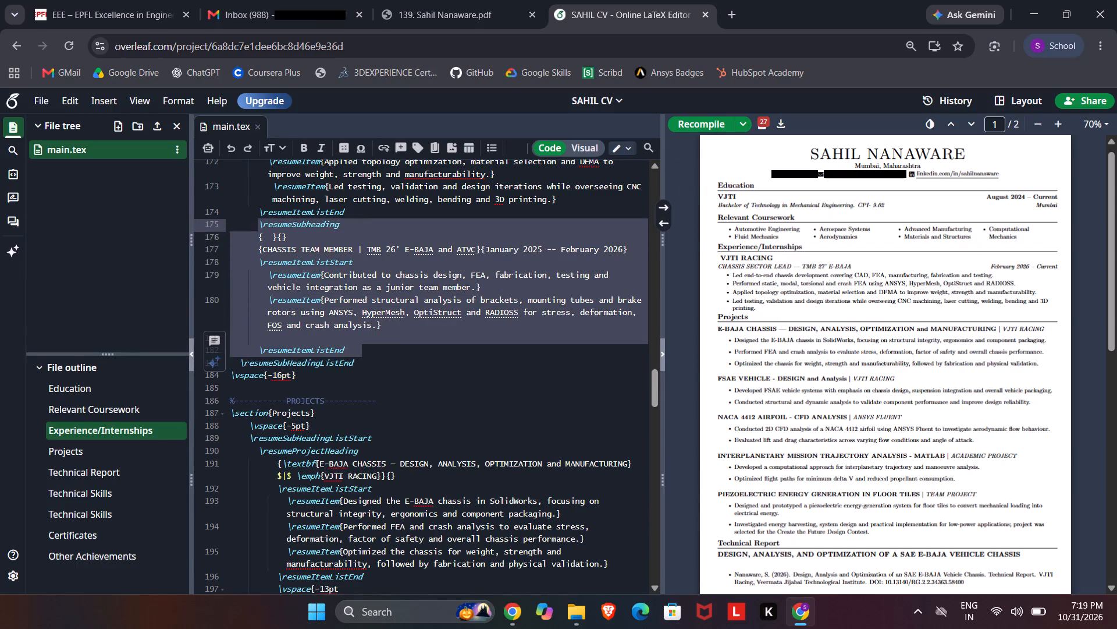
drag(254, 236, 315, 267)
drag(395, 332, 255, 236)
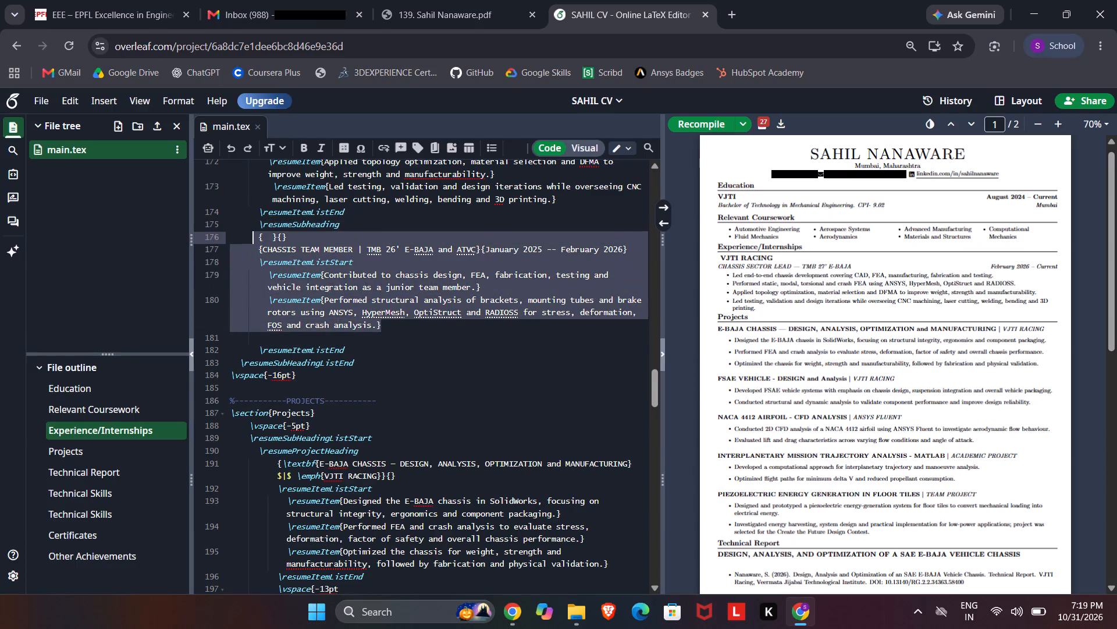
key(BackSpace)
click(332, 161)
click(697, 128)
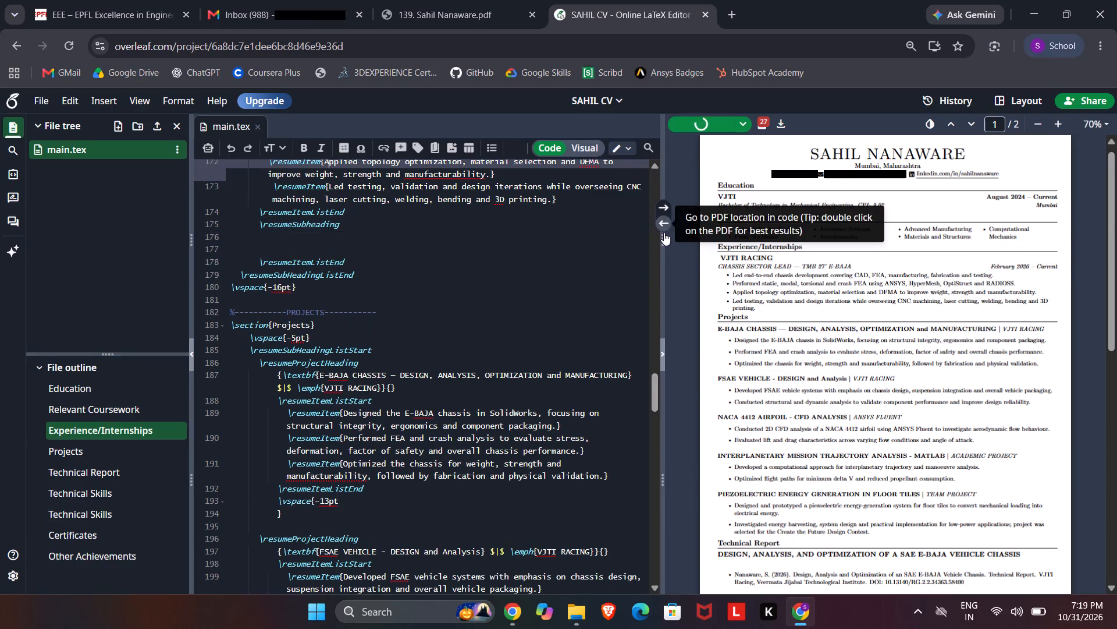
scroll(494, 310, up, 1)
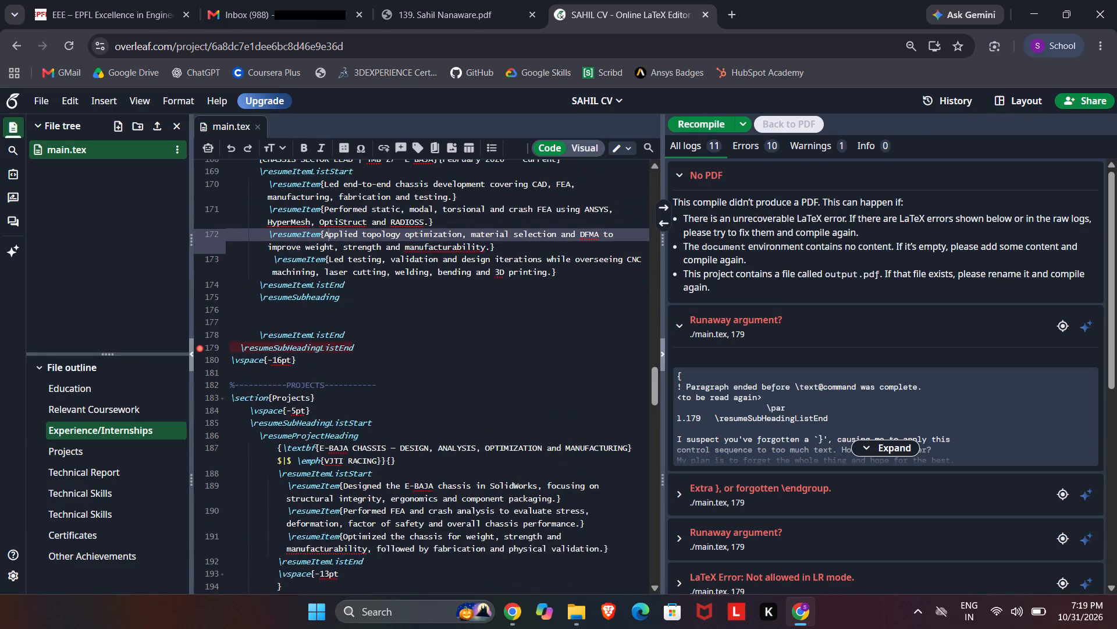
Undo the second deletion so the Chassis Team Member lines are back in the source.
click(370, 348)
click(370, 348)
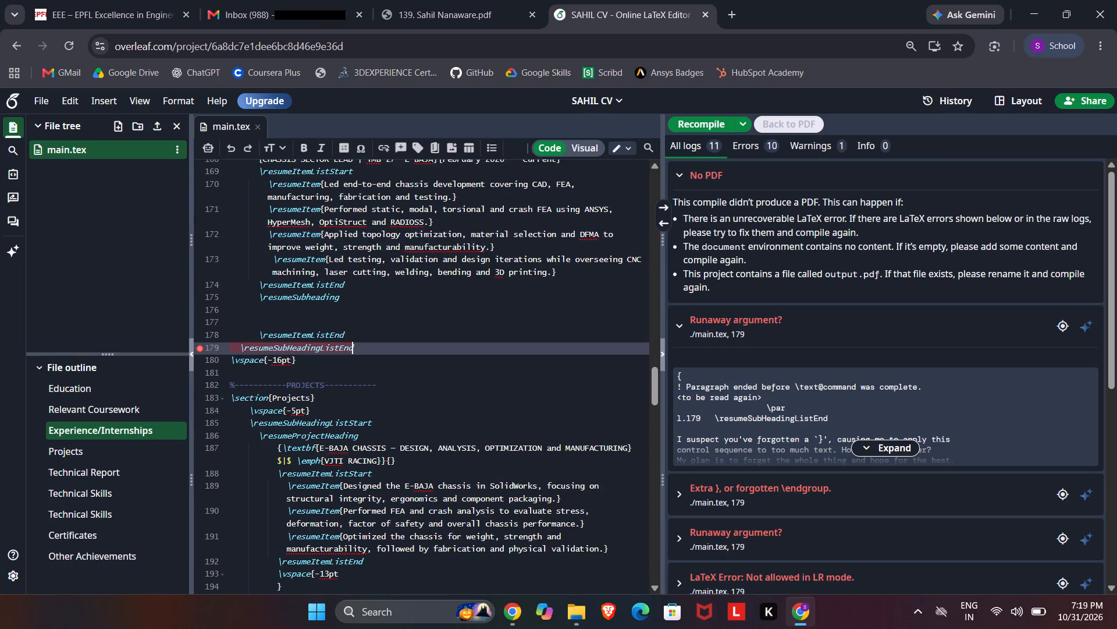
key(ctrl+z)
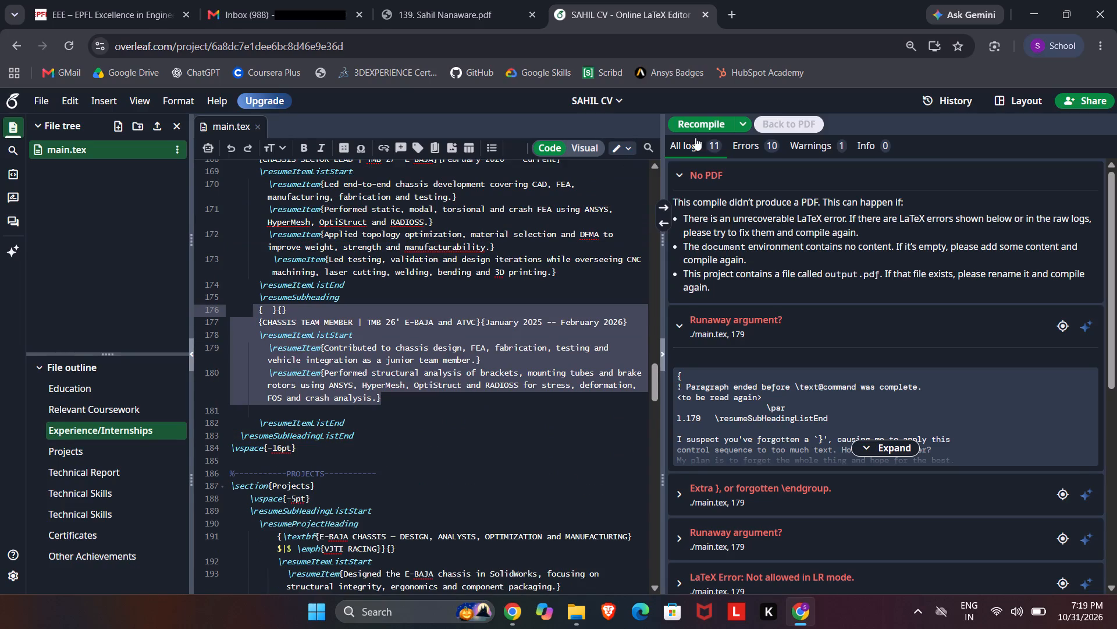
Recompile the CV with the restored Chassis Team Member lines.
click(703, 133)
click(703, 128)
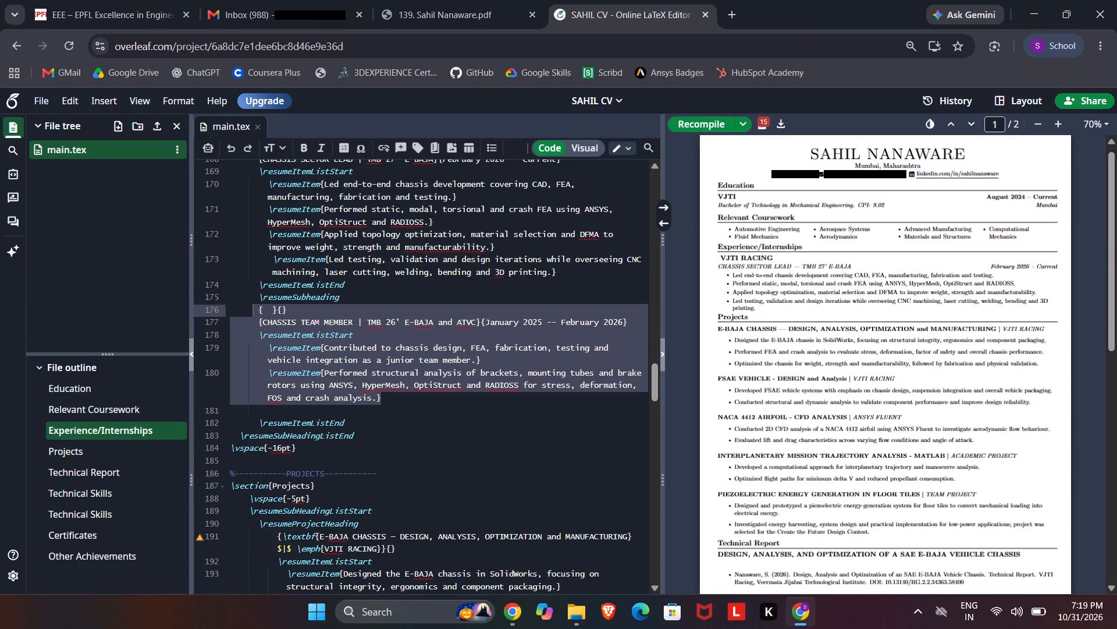
Delete the Chassis Team Member entry from its \resumeSubheading line through its last bullet, then recompile the CV.
click(266, 316)
drag(254, 296, 371, 416)
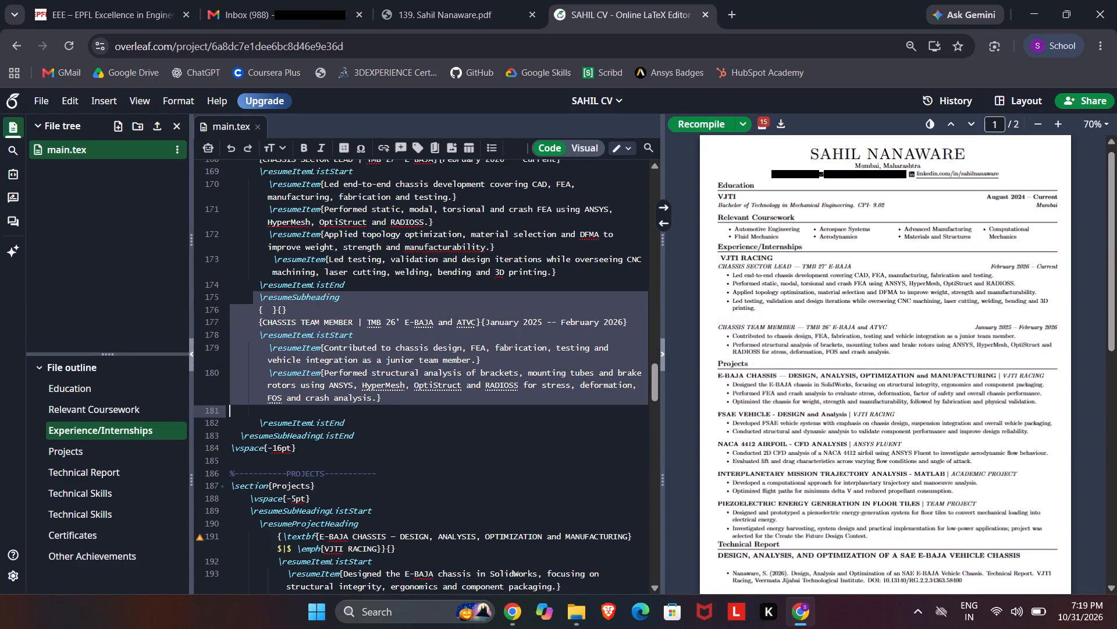
drag(371, 416, 460, 404)
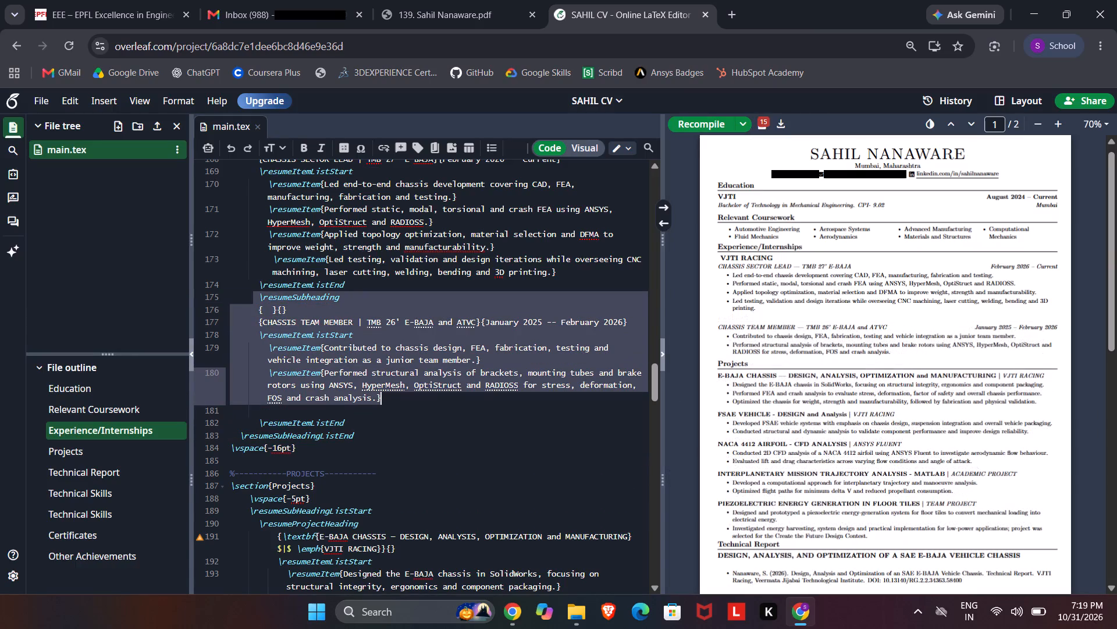
drag(460, 404, 467, 402)
key(BackSpace)
scroll(467, 402, up, 2)
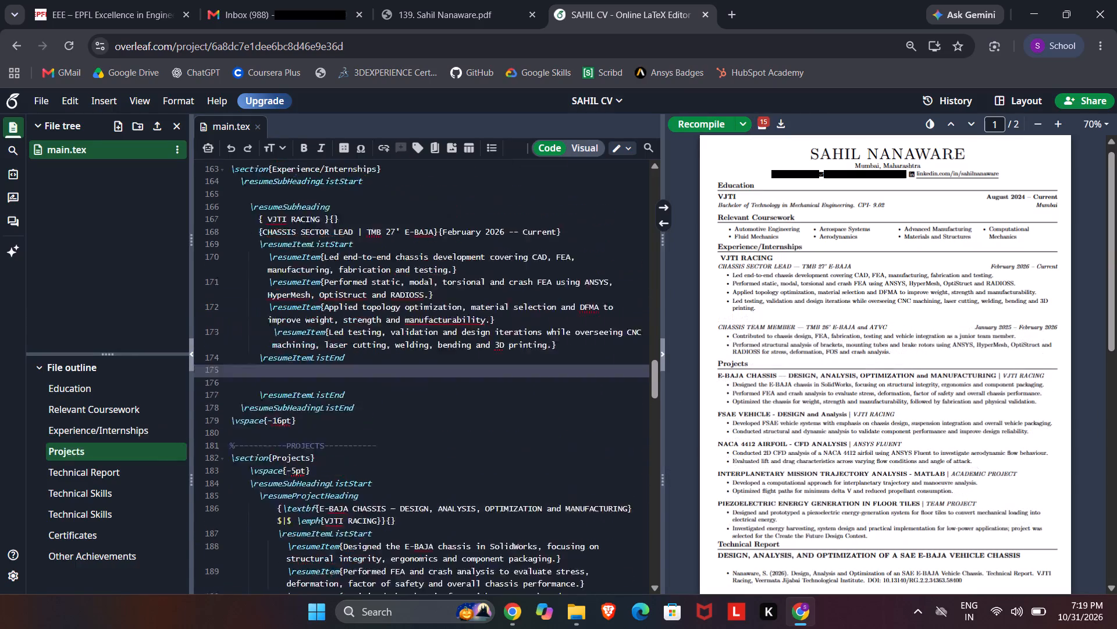
click(716, 125)
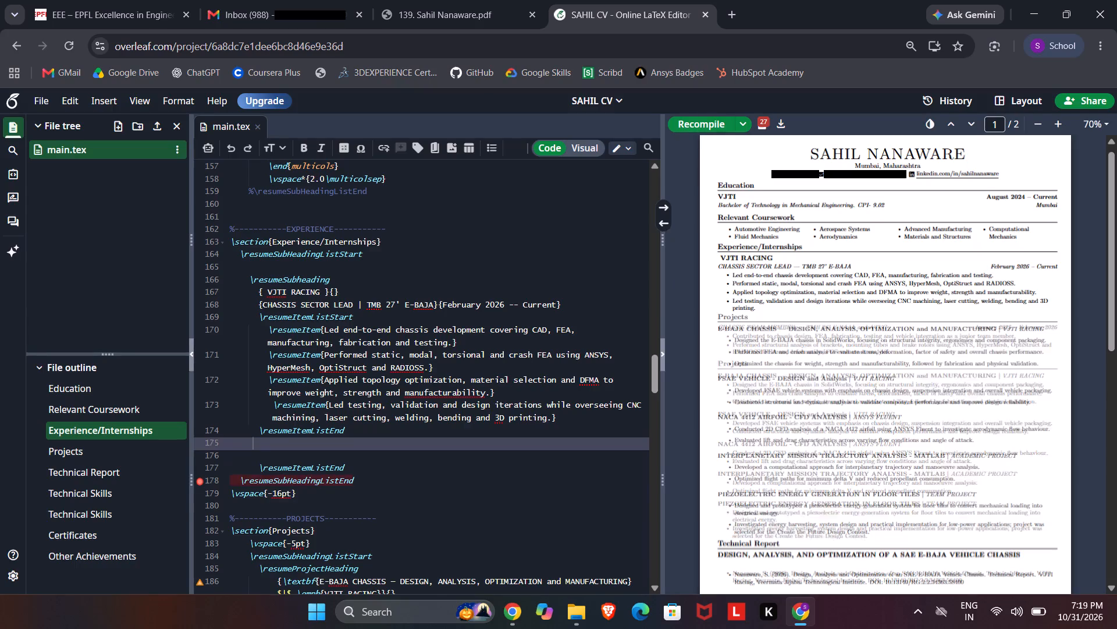
Set the \vspace between the Experience/Internships and Projects sections to -13pt and recompile the CV.
scroll(318, 407, down, 1)
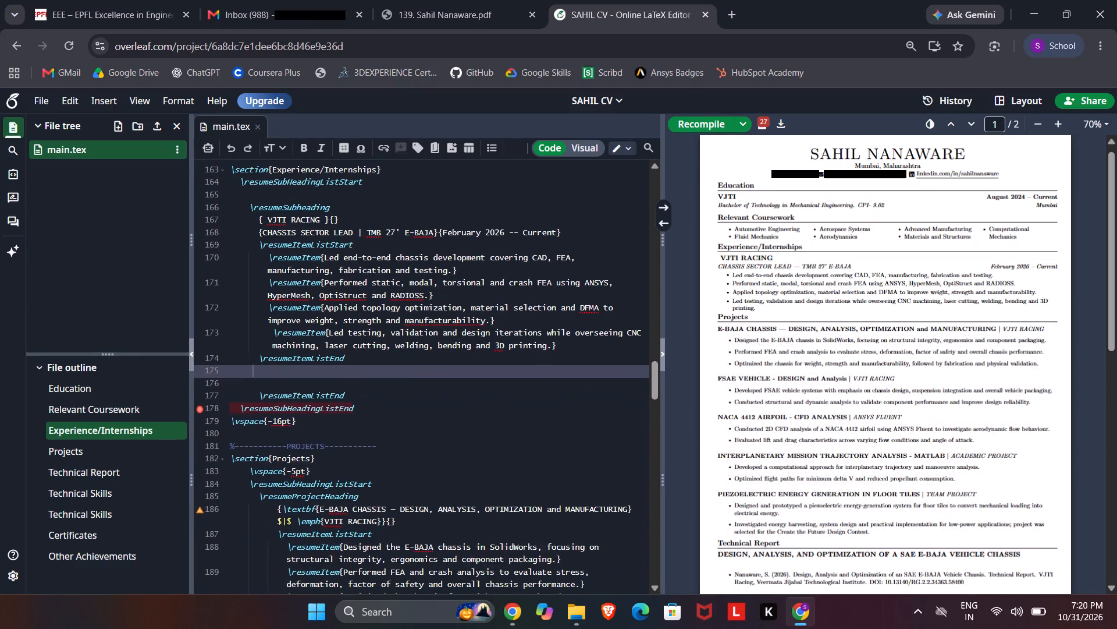
click(280, 420)
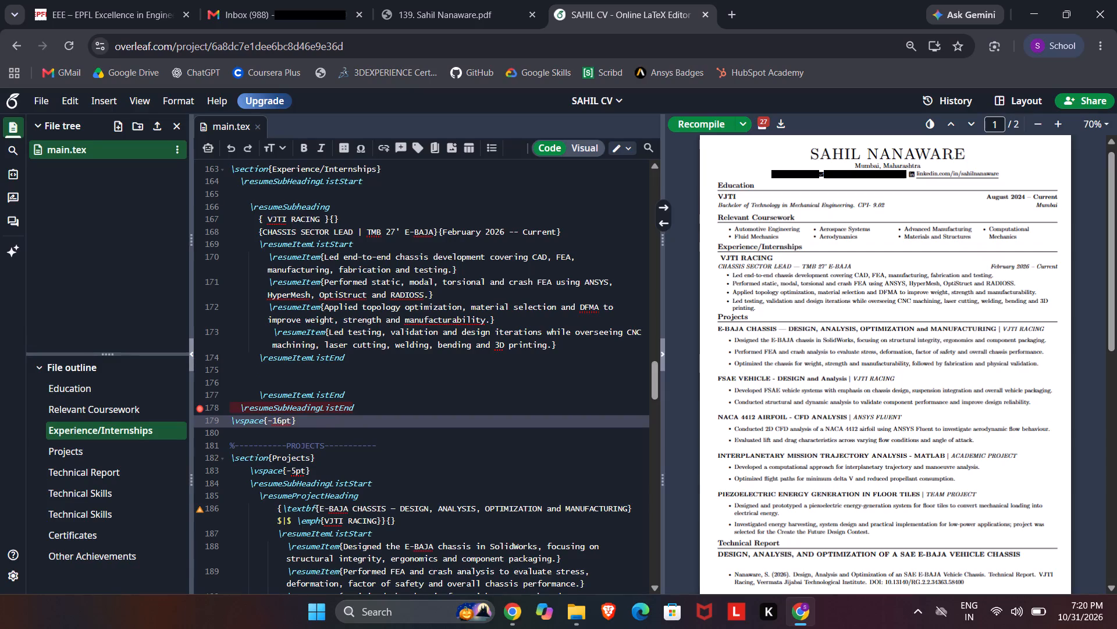
key(BackSpace)
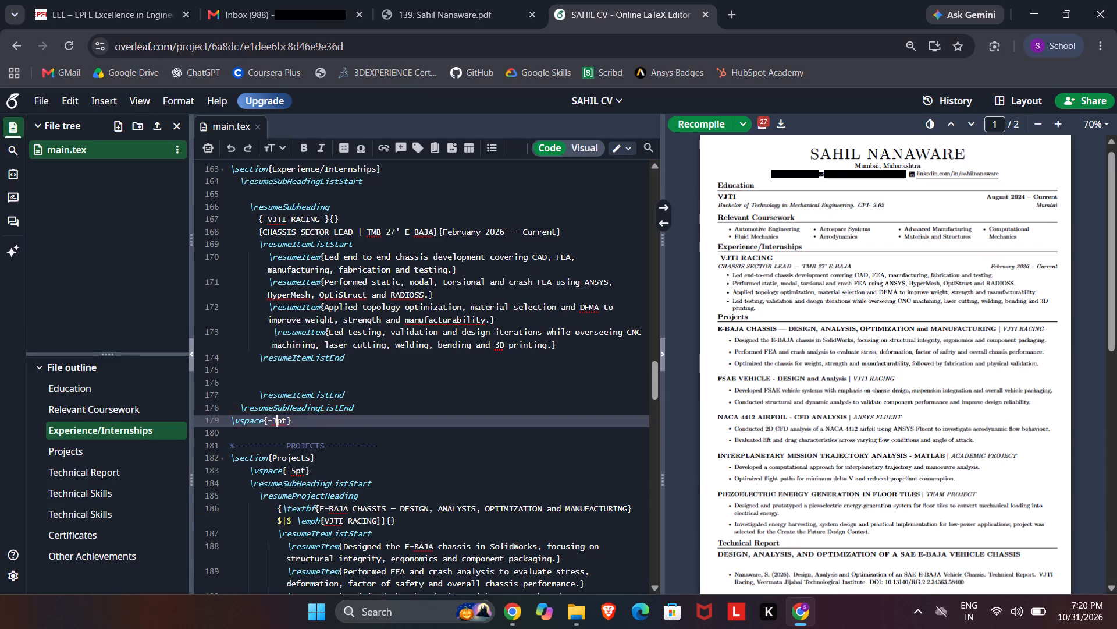
key(3)
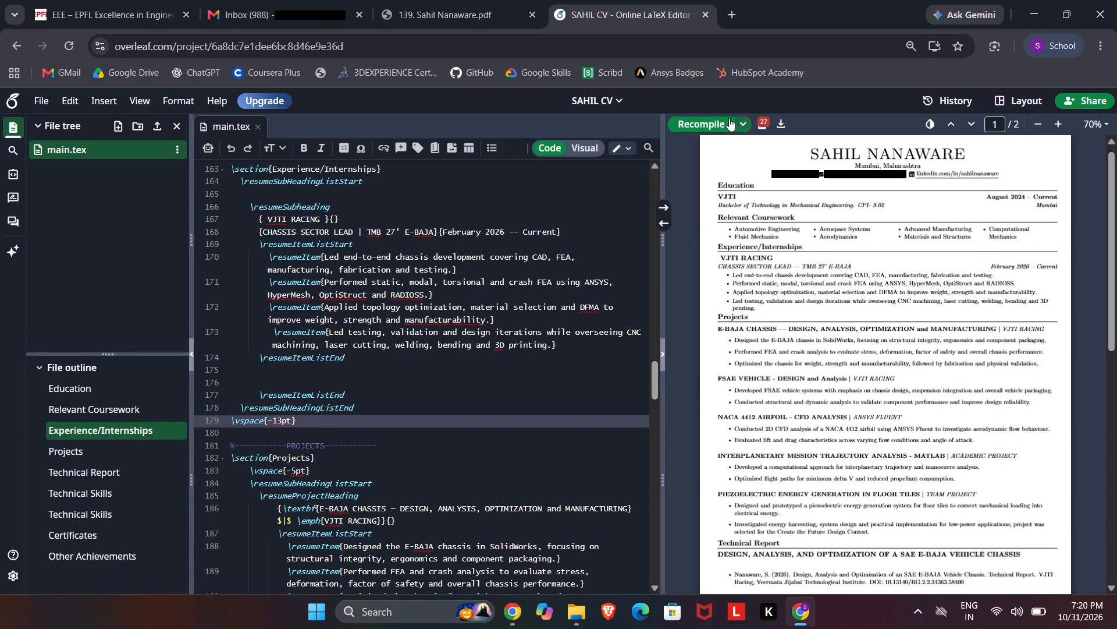
click(720, 118)
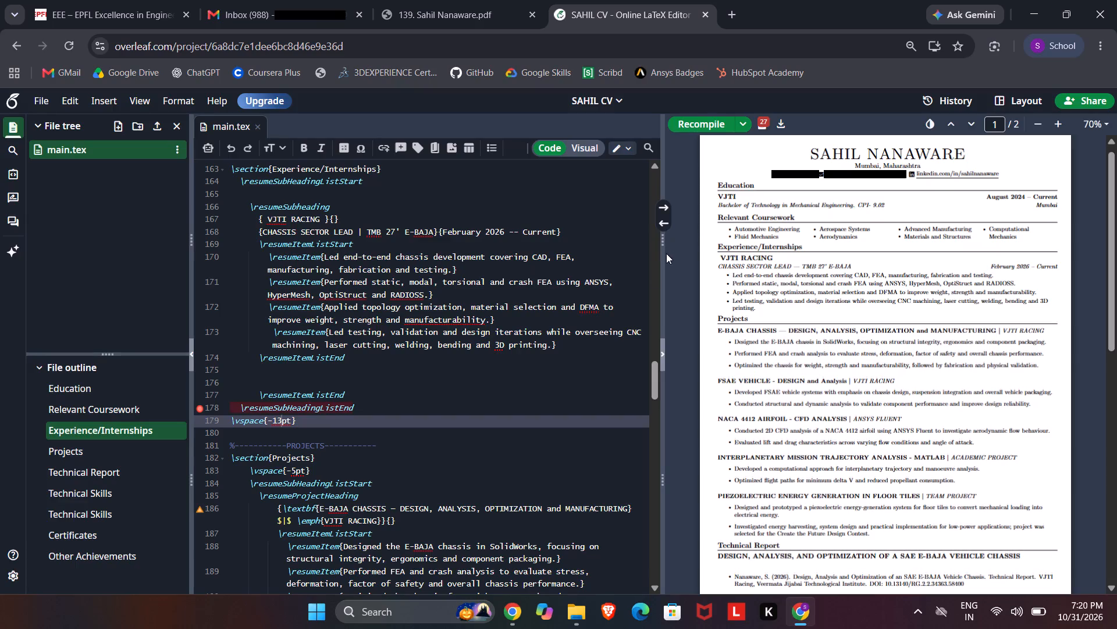
Delete the \resumeSubHeadingListEnd line at the end of the Experience/Internships section and recompile the CV.
scroll(278, 379, down, 1)
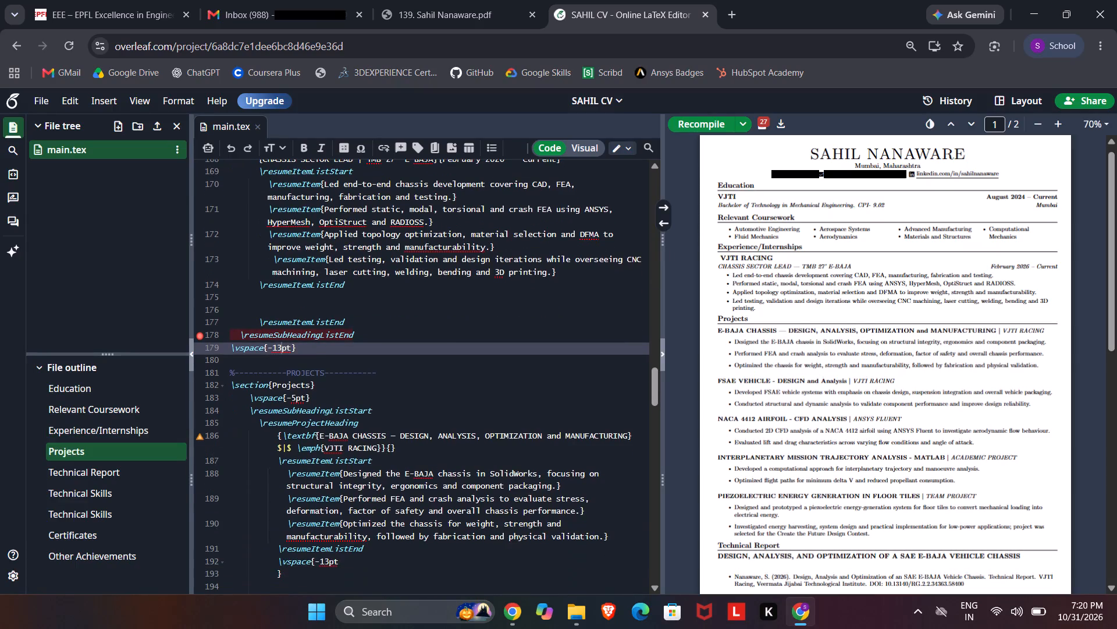
scroll(296, 399, down, 2)
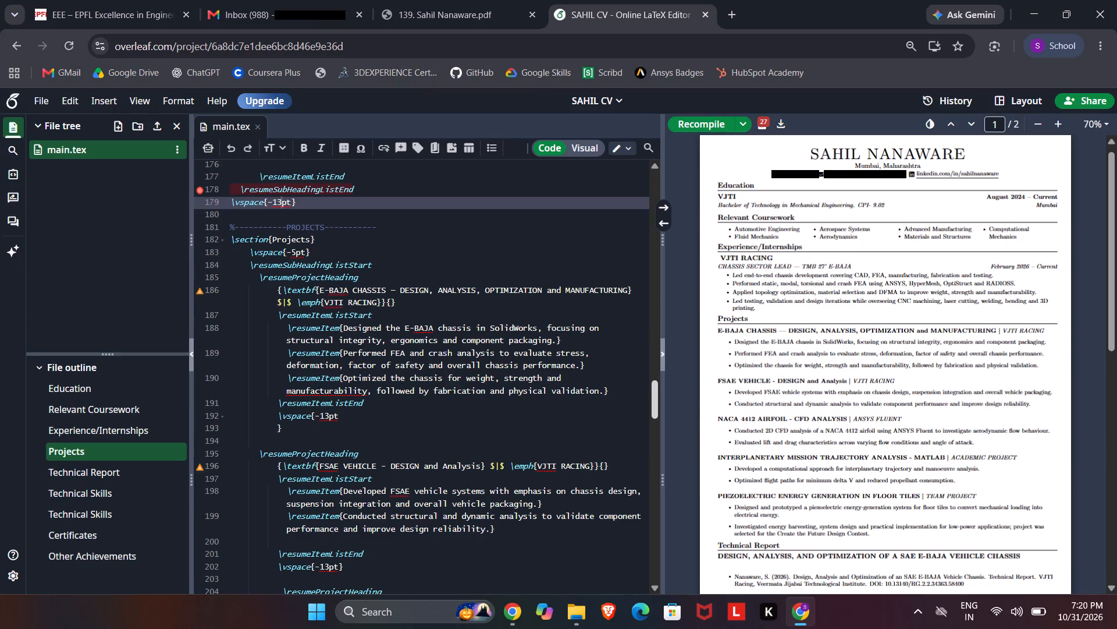
scroll(340, 414, down, 3)
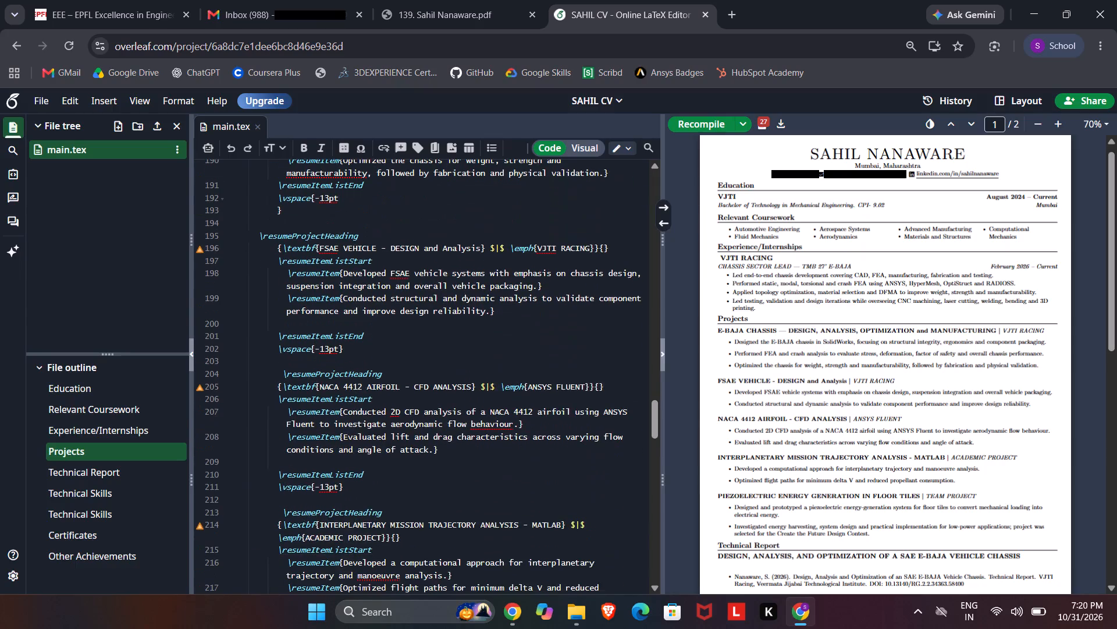
scroll(432, 406, up, 3)
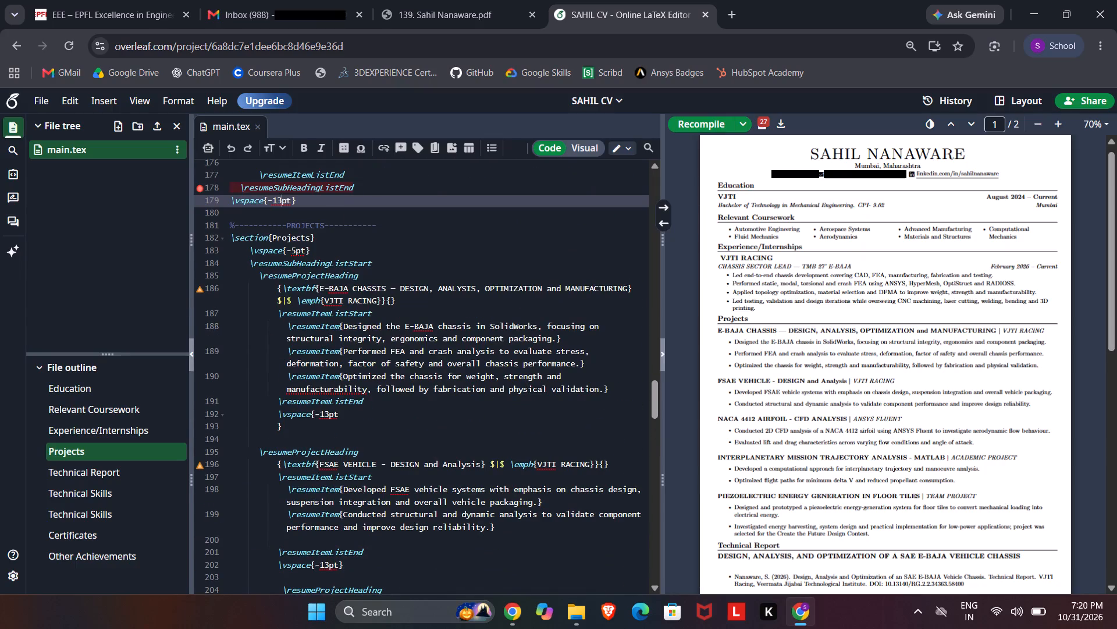
click(364, 295)
scroll(368, 289, up, 2)
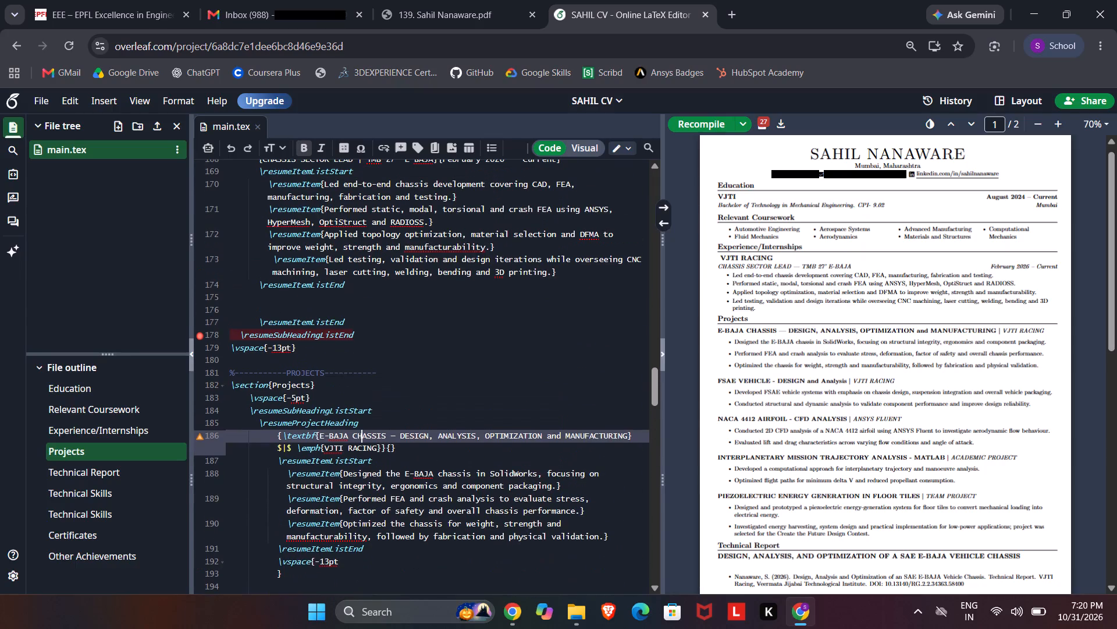
drag(364, 333, 233, 333)
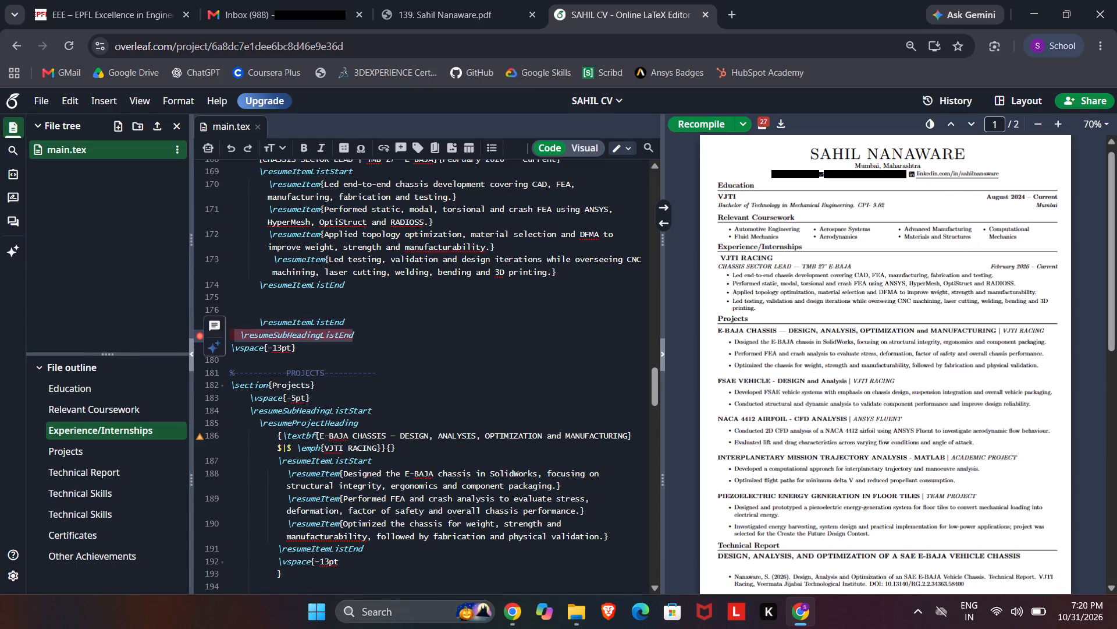
key(BackSpace)
click(690, 122)
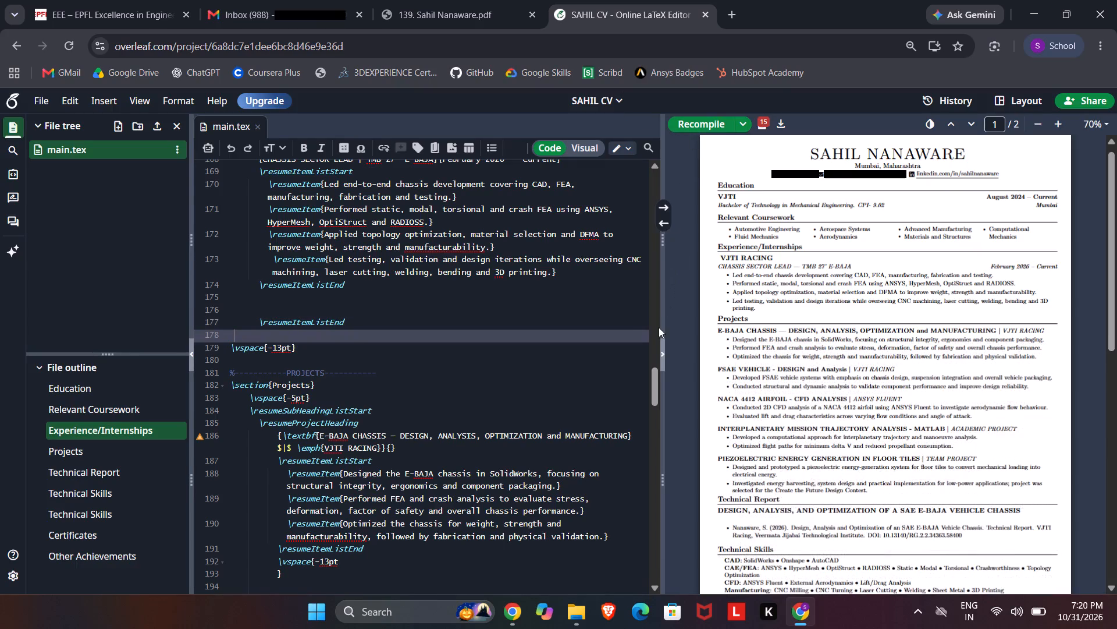
Examine the Experience/Internships and Projects source for list structure and spacing, down to the piezoelectric floor tiles project.
scroll(661, 341, down, 1)
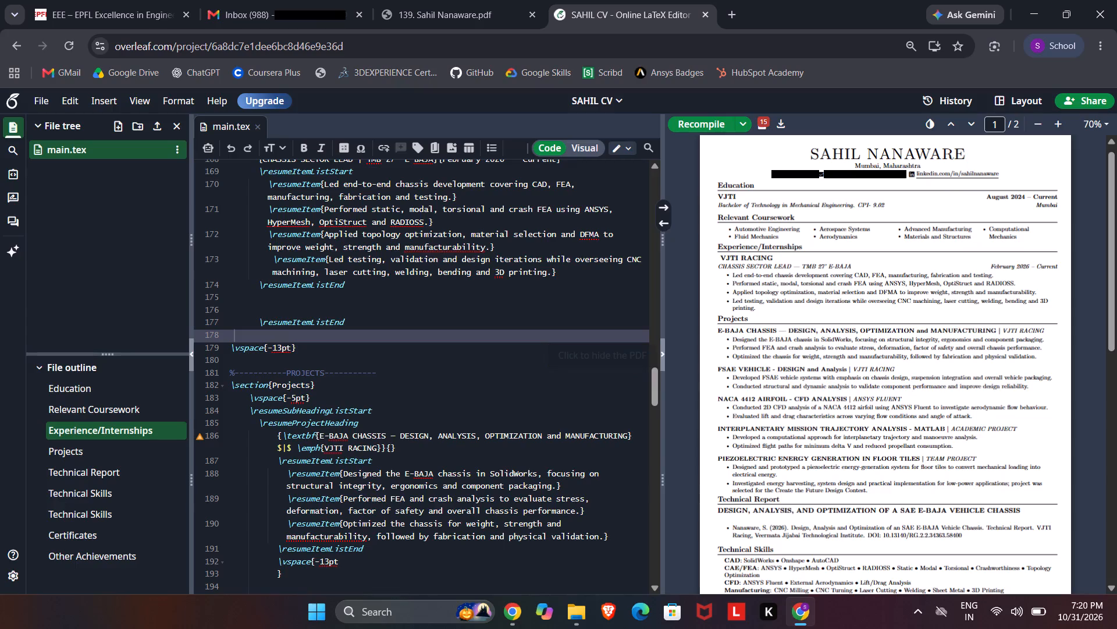
scroll(415, 381, down, 2)
scroll(428, 381, up, 3)
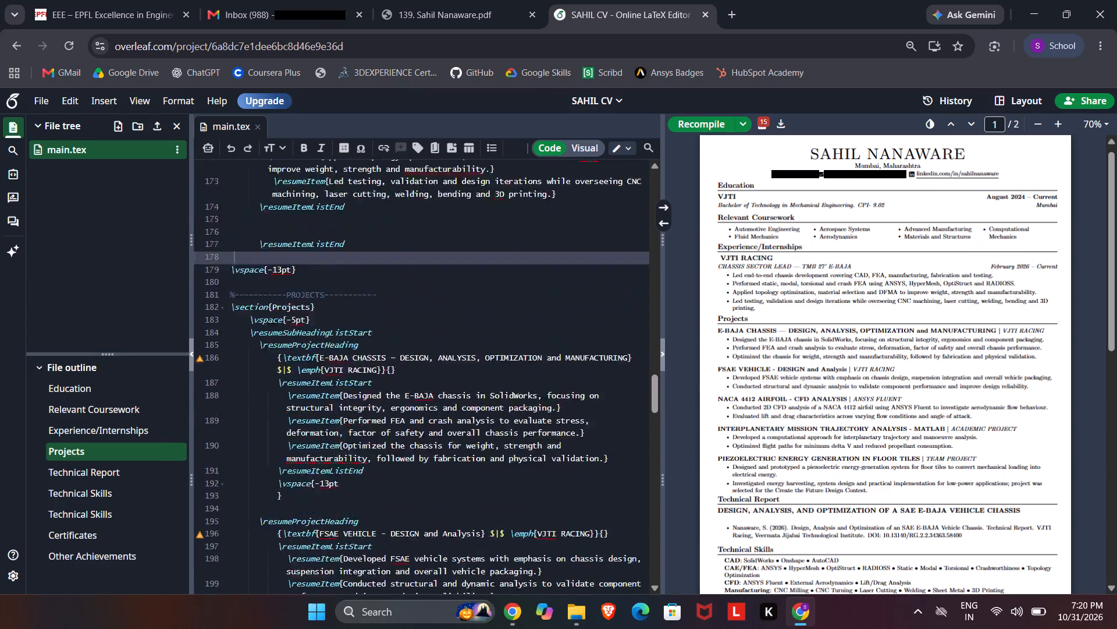
scroll(434, 414, up, 1)
scroll(434, 414, down, 1)
scroll(434, 414, up, 1)
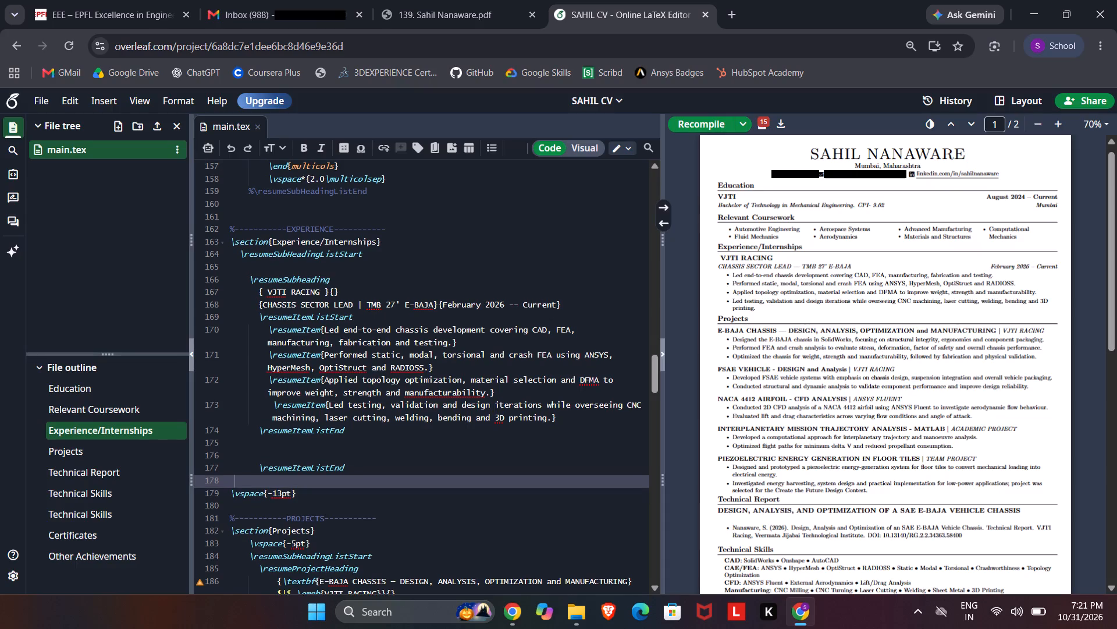
scroll(414, 339, down, 3)
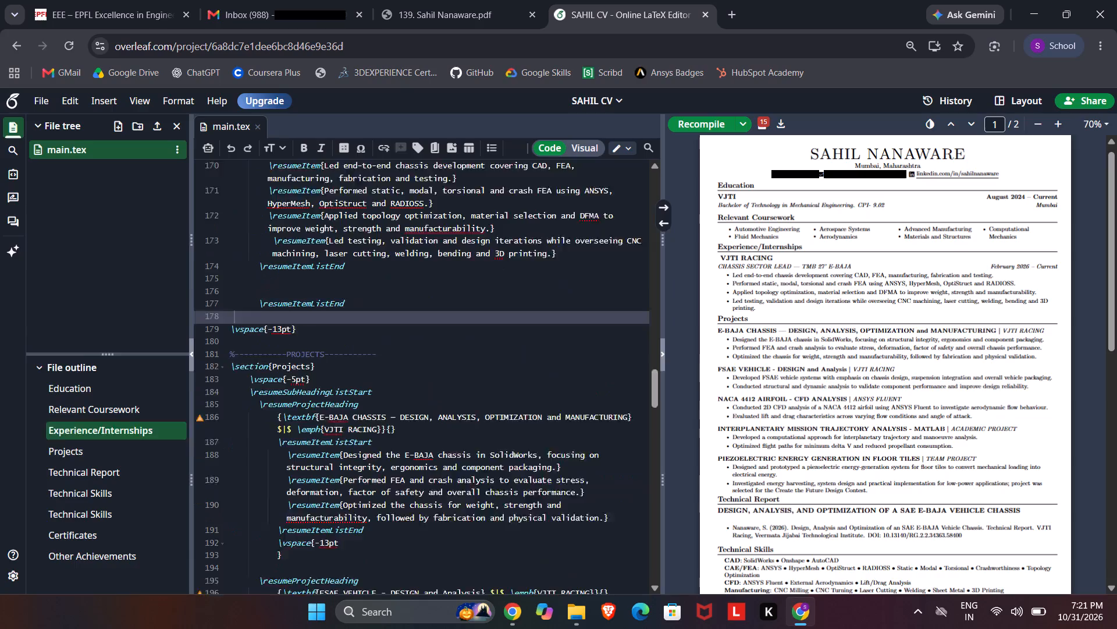
scroll(409, 345, down, 1)
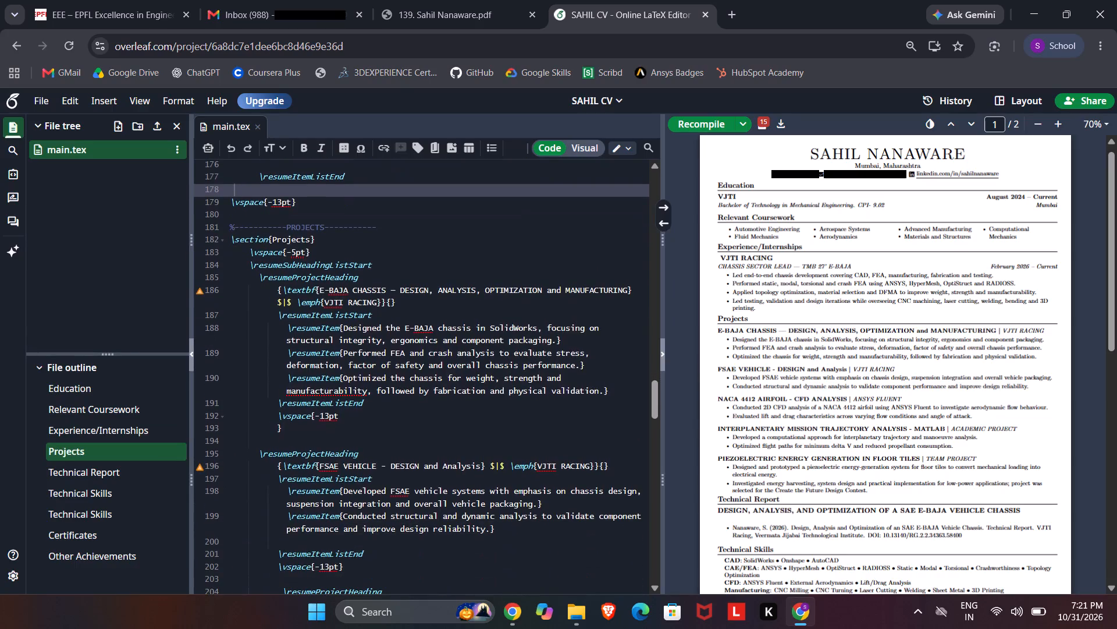
scroll(409, 345, down, 7)
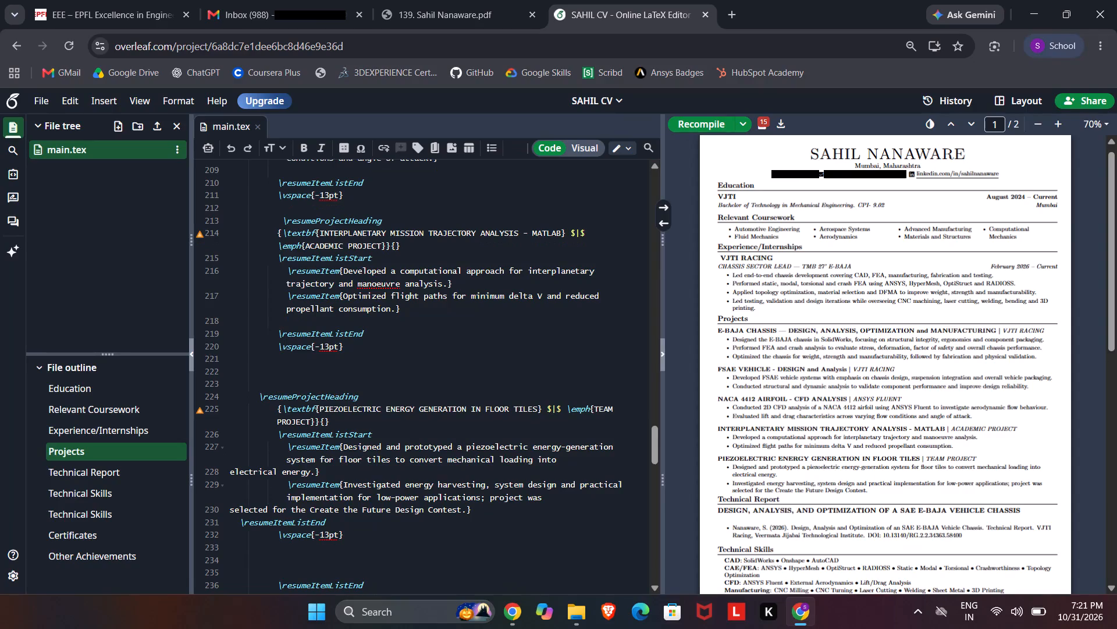
scroll(348, 338, up, 1)
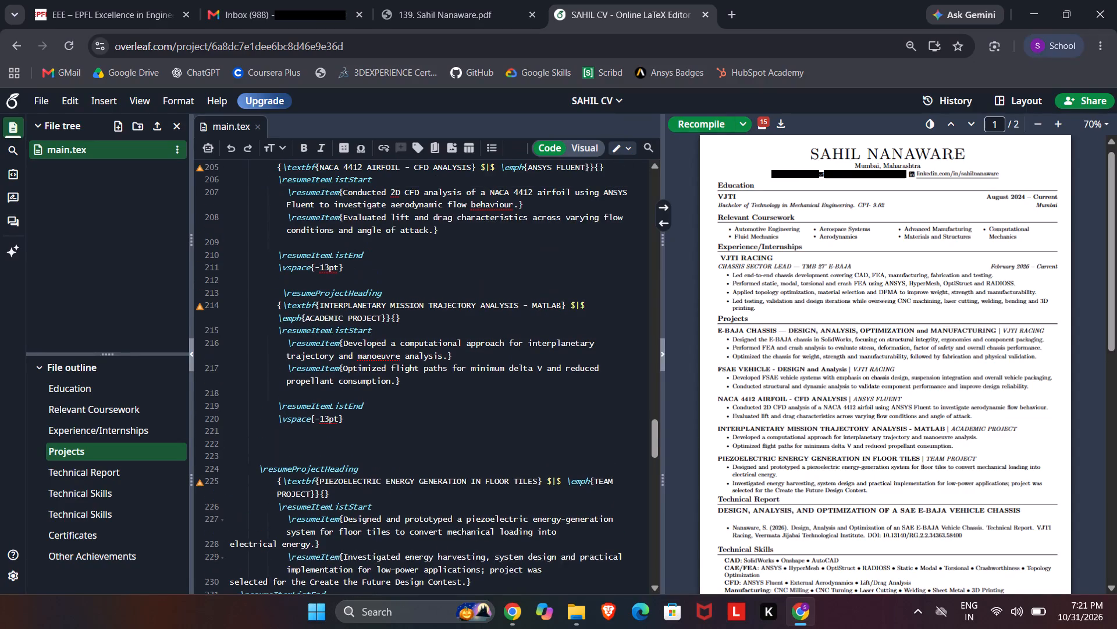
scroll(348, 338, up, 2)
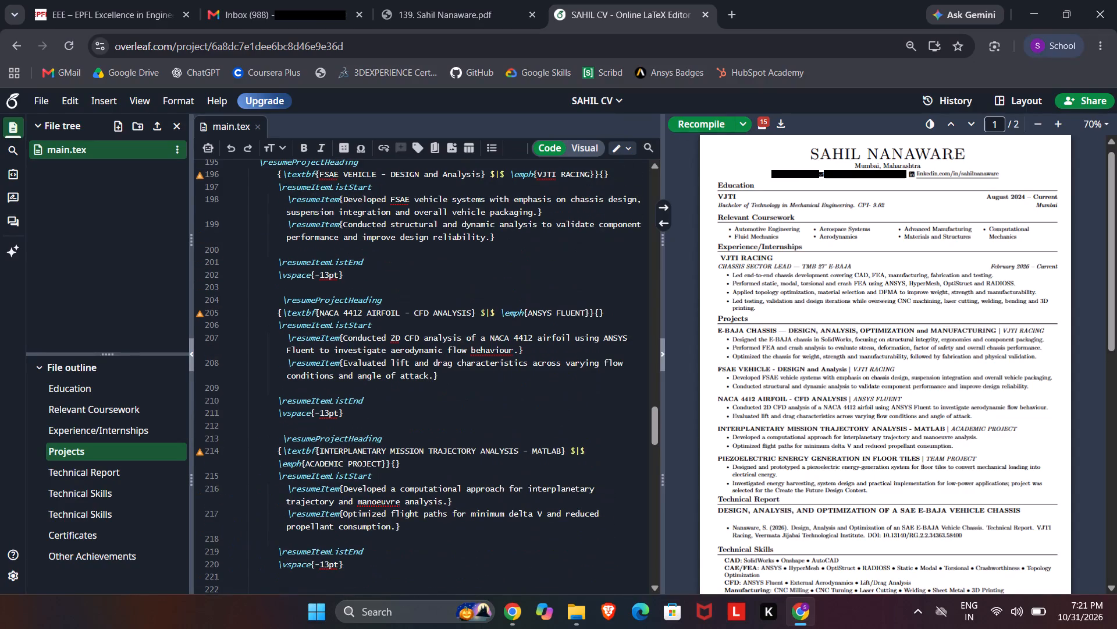
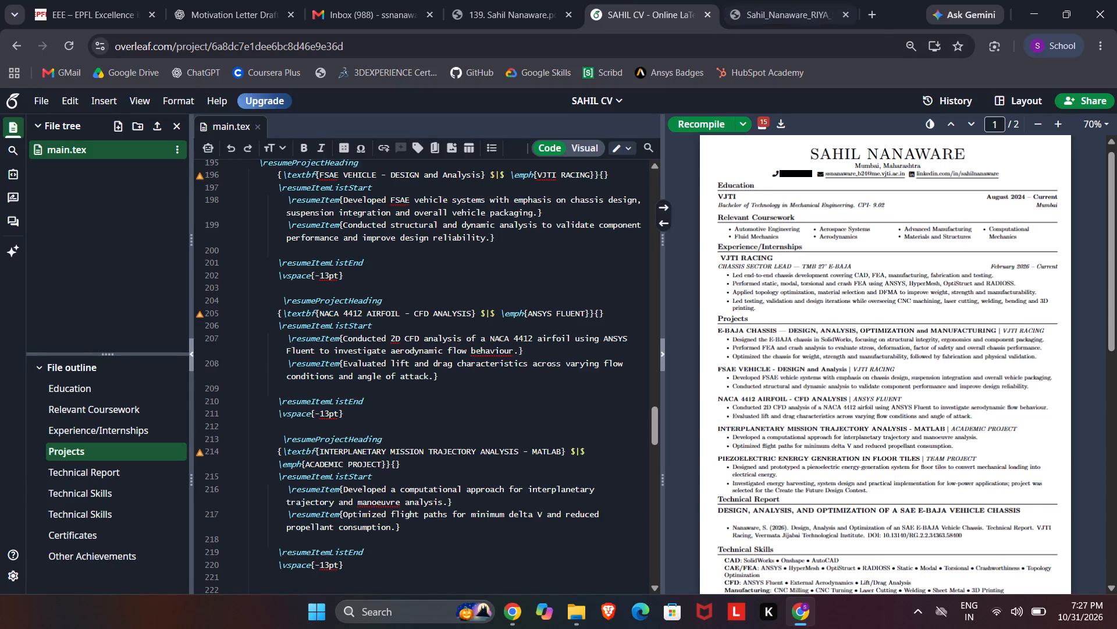
scroll(768, 266, down, 2)
scroll(768, 274, up, 1)
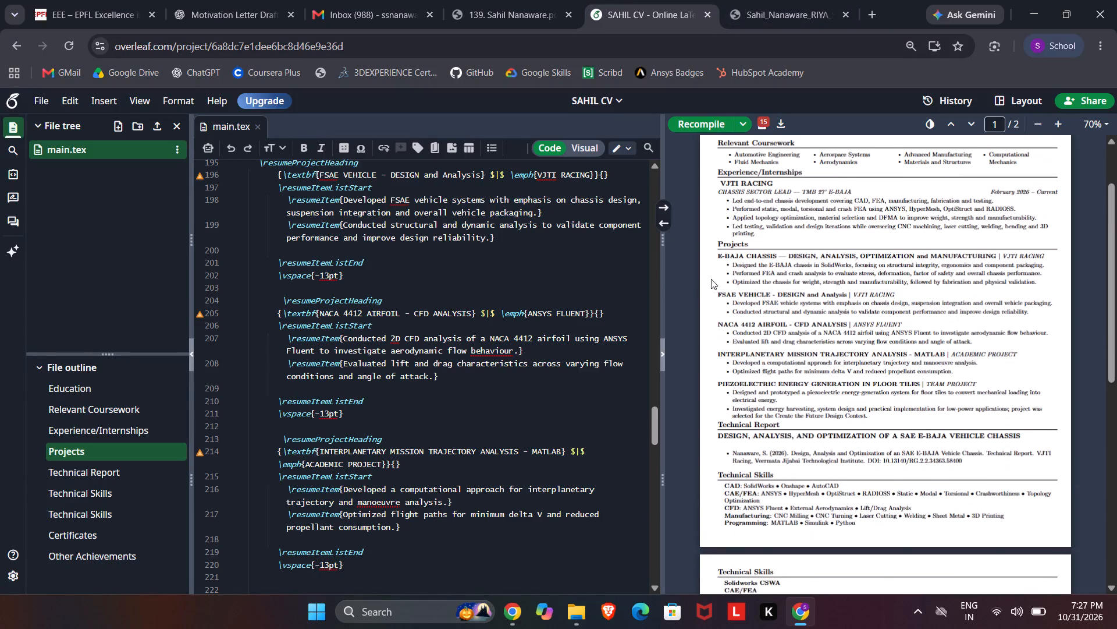
scroll(483, 284, up, 9)
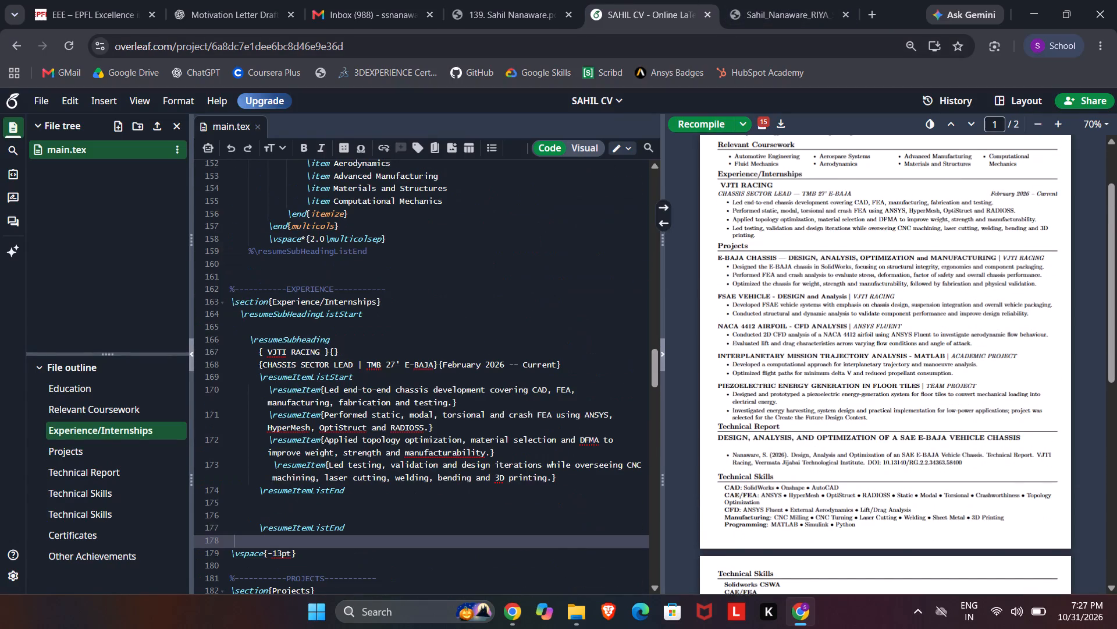
scroll(385, 262, up, 8)
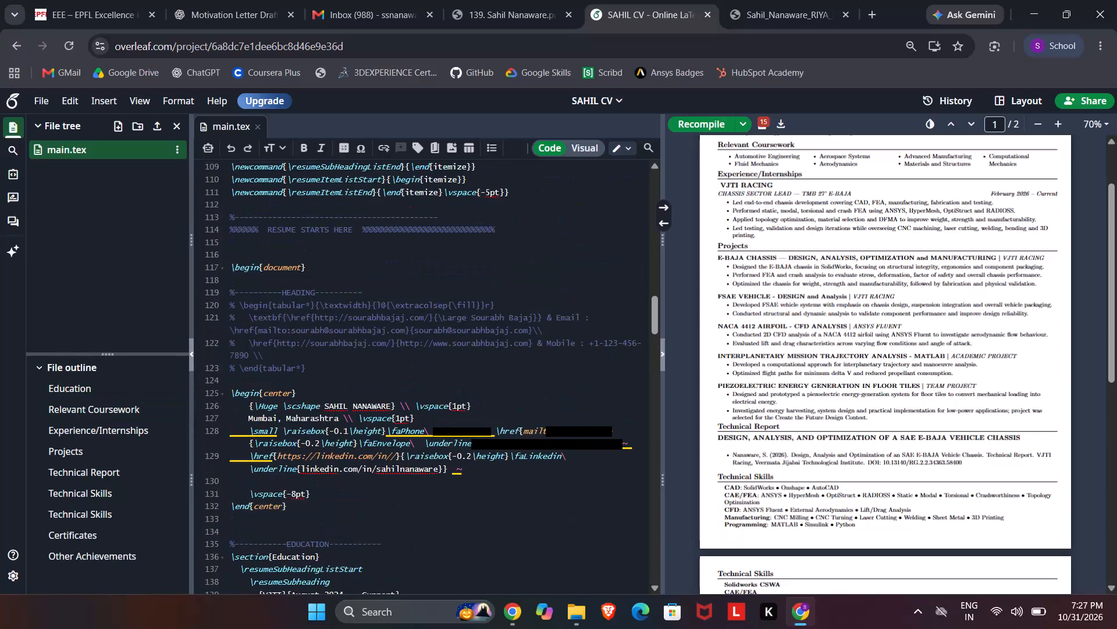
scroll(607, 355, down, 16)
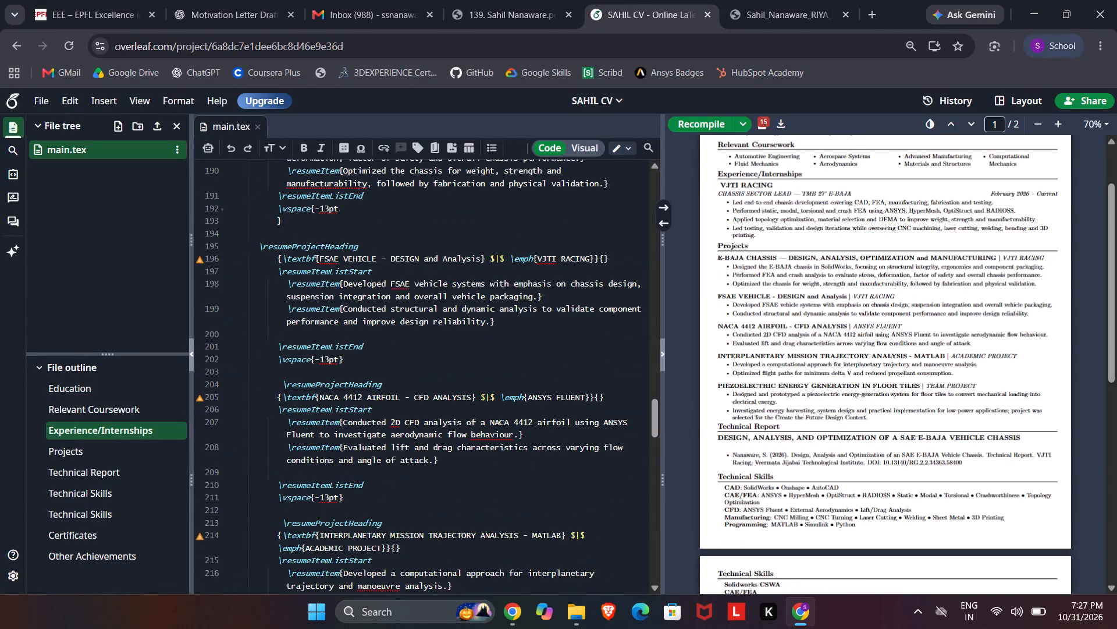
scroll(378, 292, up, 2)
click(373, 275)
scroll(373, 275, up, 1)
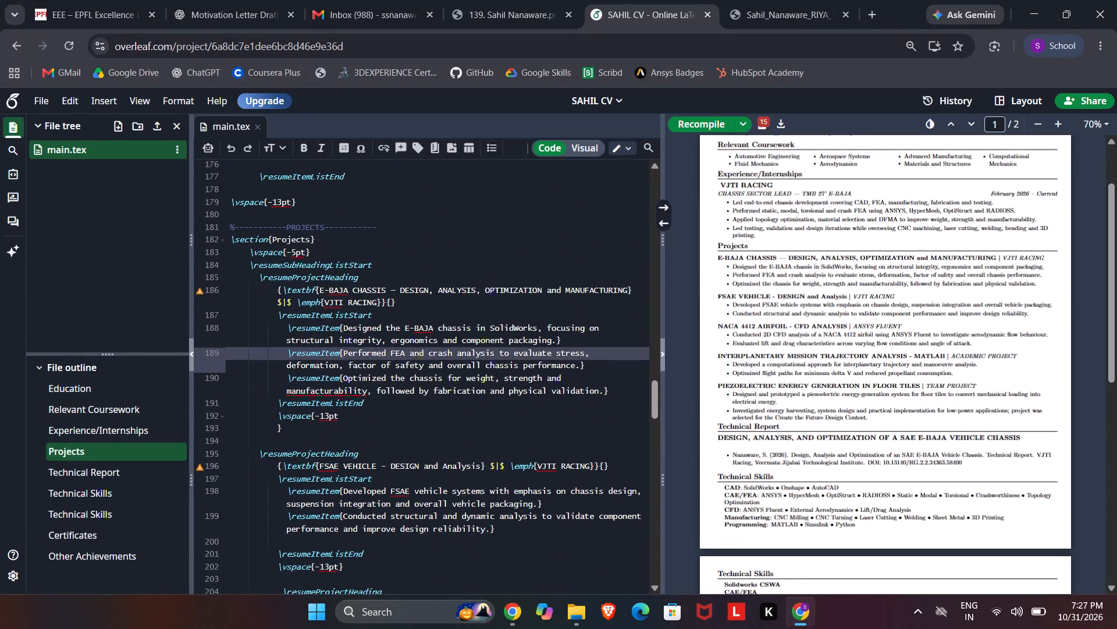
click(432, 335)
click(435, 349)
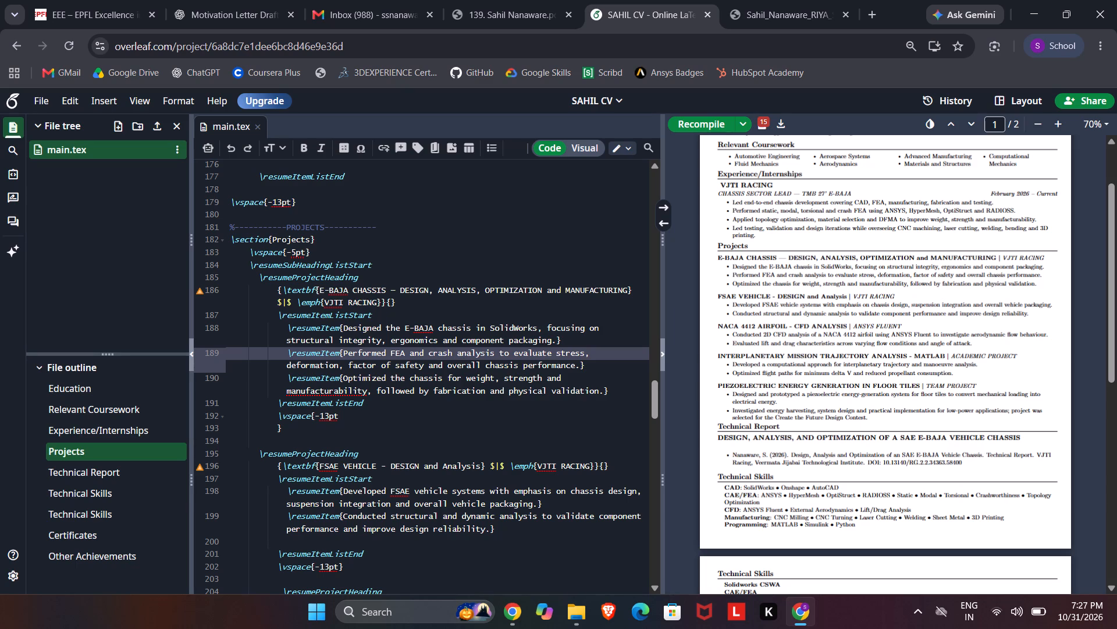
drag(444, 366, 557, 363)
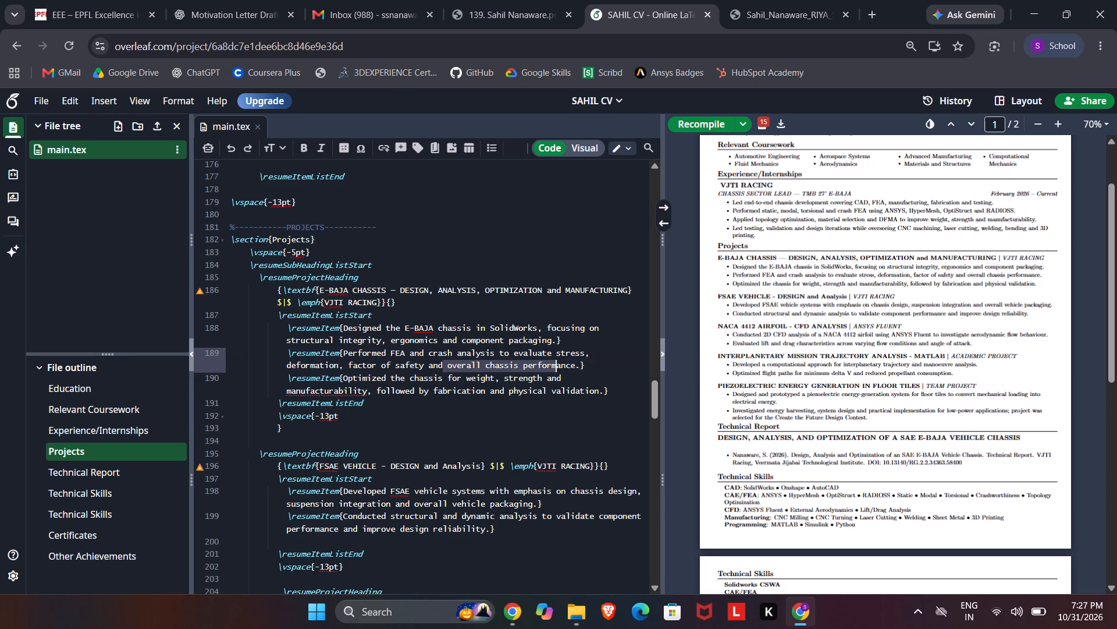
drag(557, 363, 576, 363)
key(BackSpace)
key(space)
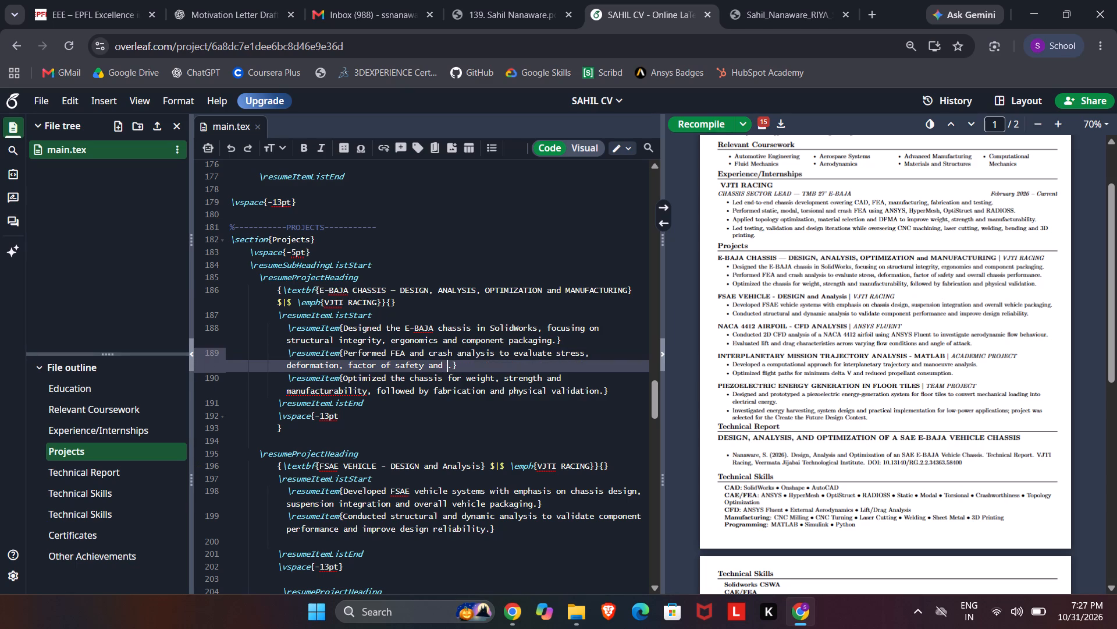
text(als)
text(o)
key(space)
text(performed)
key(space)
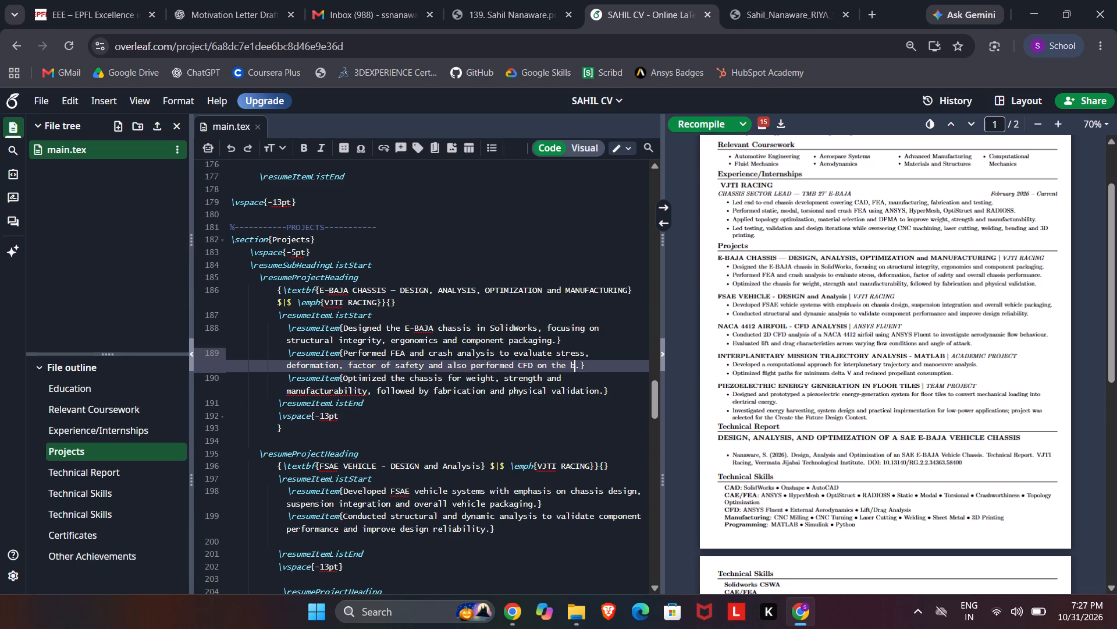
key(BackSpace)
text(evhicle for)
key(space)
key(BackSpace)
key(BackSpace)
key(BackSpace)
key(BackSpace)
key(BackSpace)
key(BackSpace)
key(BackSpace)
key(BackSpace)
key(BackSpace)
key(BackSpace)
key(BackSpace)
key(BackSpace)
text(vehcile)
key(space)
key(BackSpace)
key(BackSpace)
key(BackSpace)
key(BackSpace)
key(BackSpace)
text(icle for w)
key(BackSpace)
text(evaluating)
key(space)
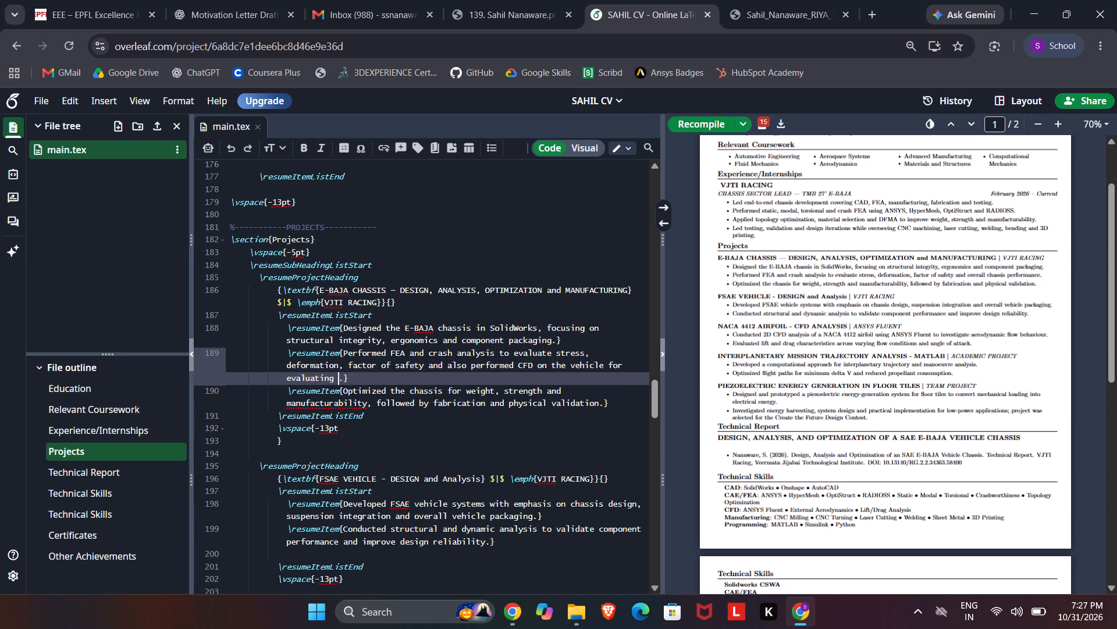
key(d)
text(ra)
text(g characteristics)
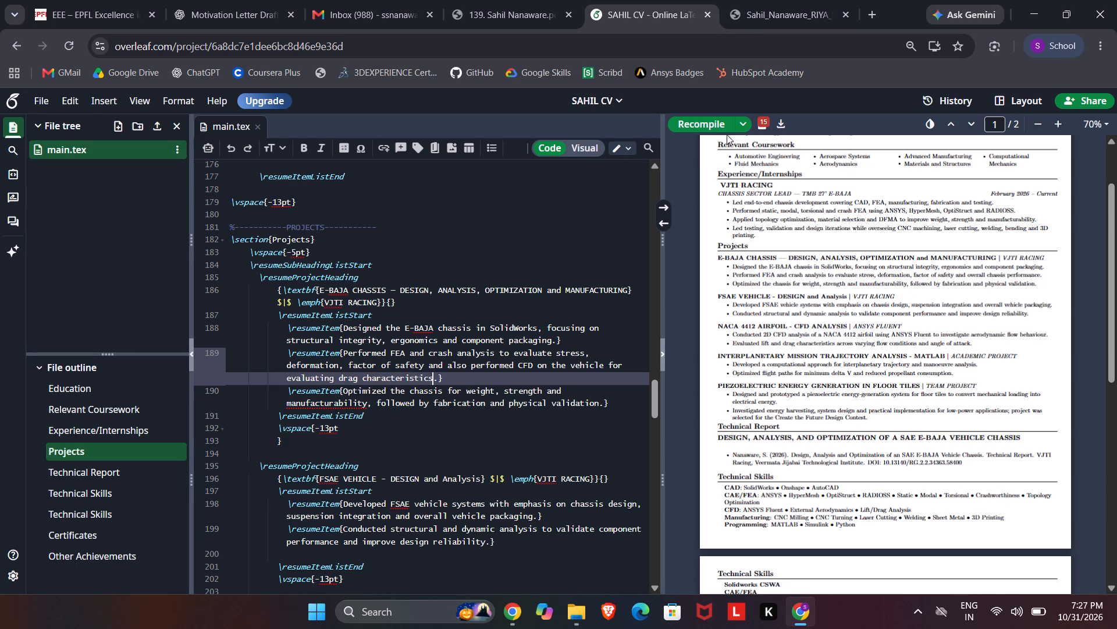
Recompile the CV and check the revised E-BAJA chassis bullet in the PDF preview.
click(714, 129)
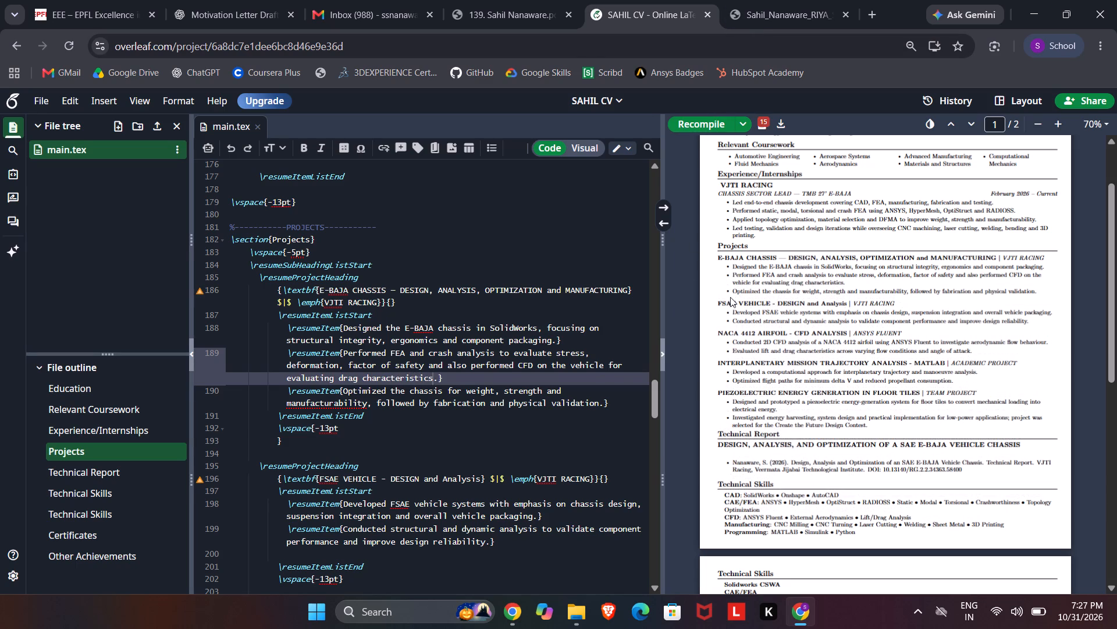
scroll(837, 317, down, 1)
scroll(847, 317, up, 1)
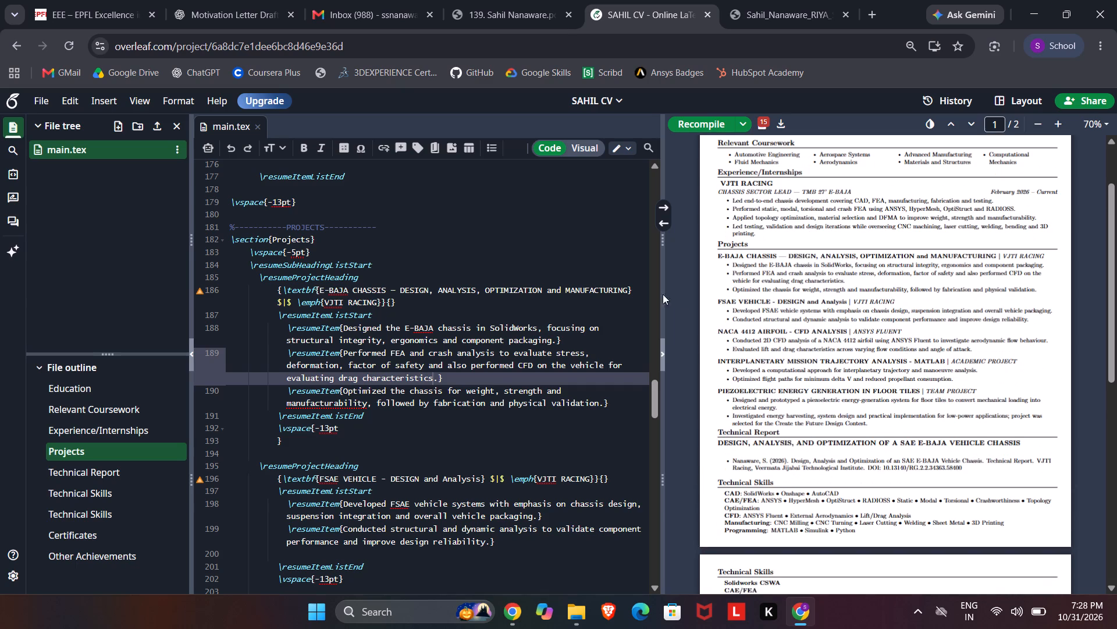
Replace "OPTIMIZATION" with "CFD" in the E-BAJA chassis project heading of main.tex.
scroll(499, 359, up, 2)
scroll(485, 340, down, 1)
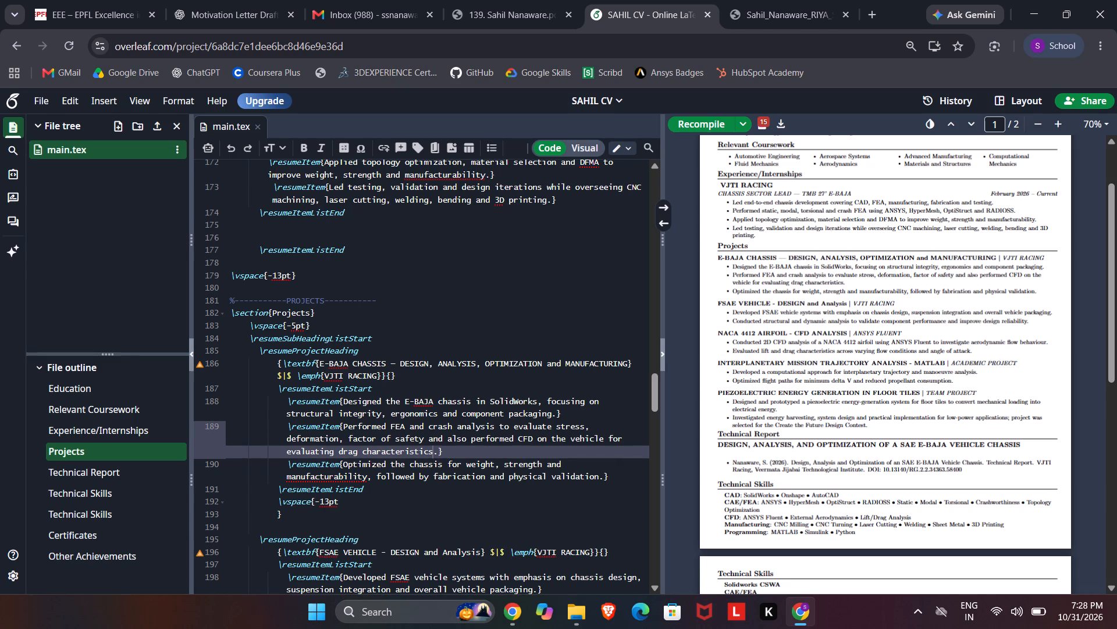
click(476, 366)
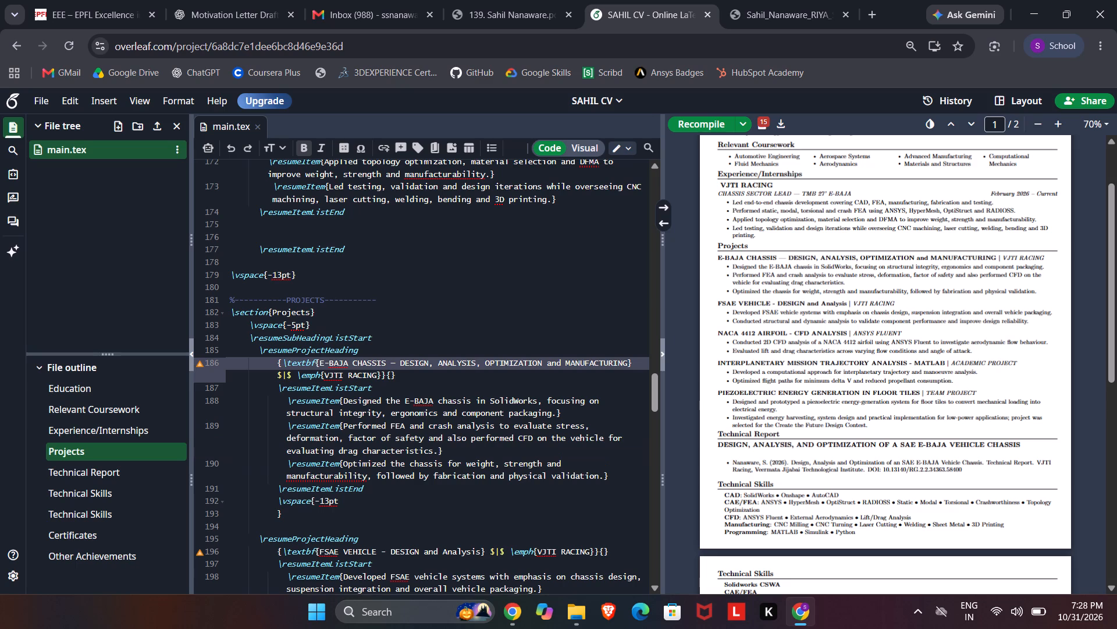
click(481, 361)
click(436, 367)
key(BackSpace)
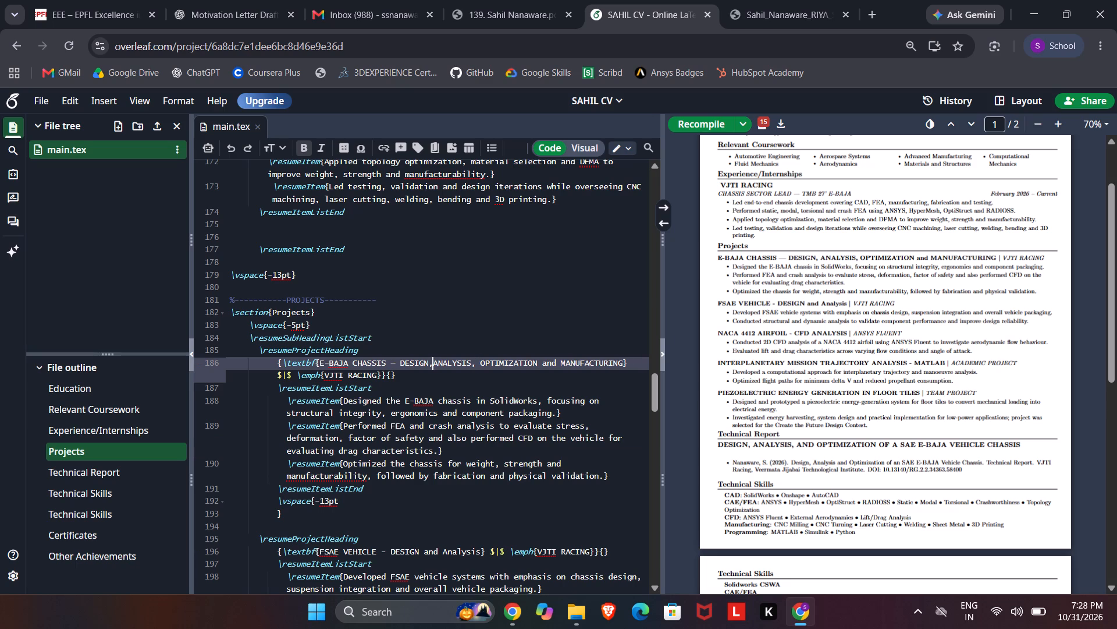
key(space)
click(483, 363)
key(Right)
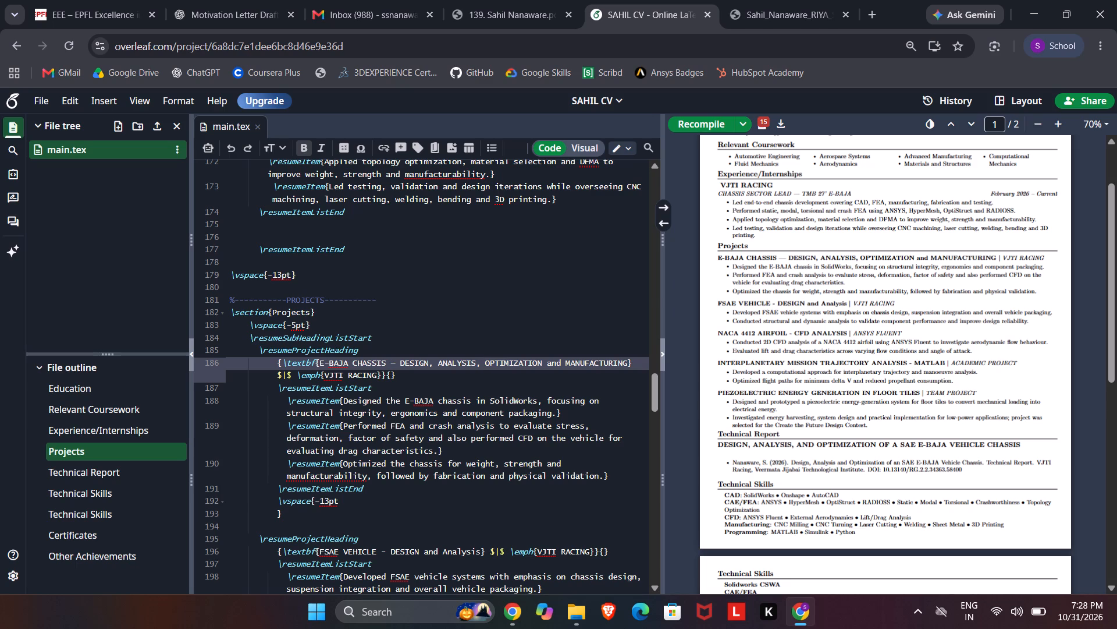
drag(543, 365, 486, 365)
click(509, 365)
click(506, 364)
drag(545, 364, 489, 359)
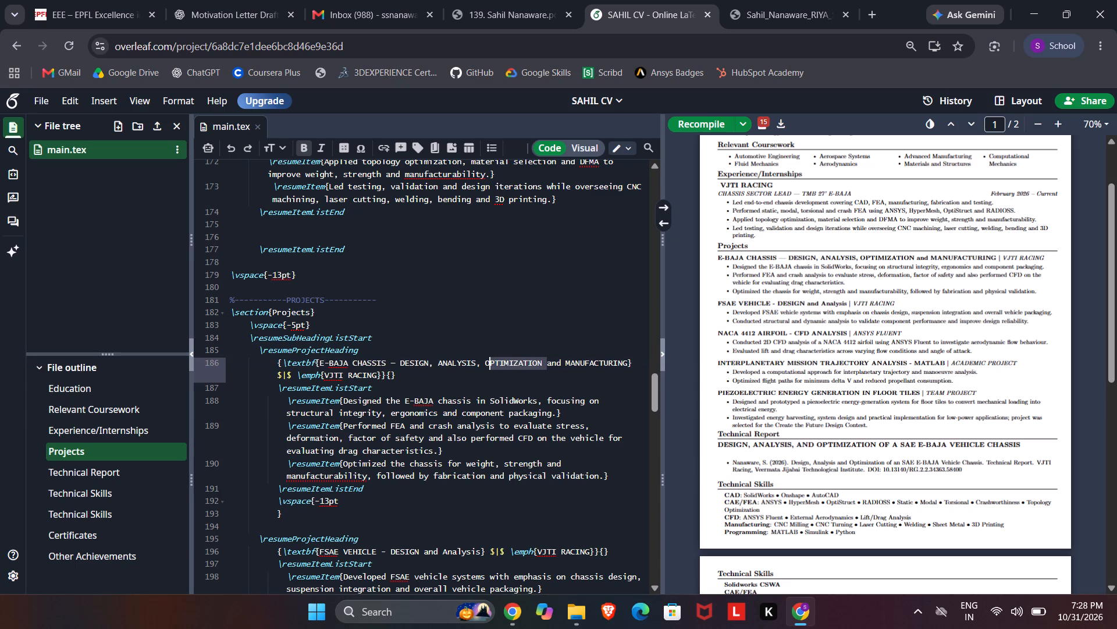
drag(489, 359, 485, 359)
text(cfd)
key(BackSpace)
key(BackSpace)
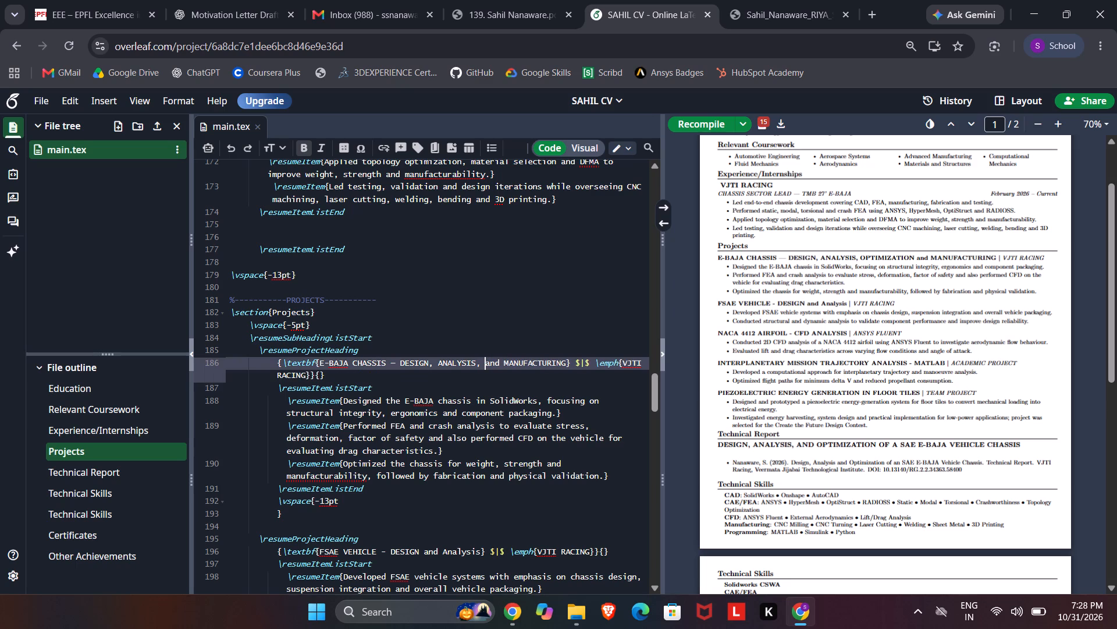
text(CFD)
key(space)
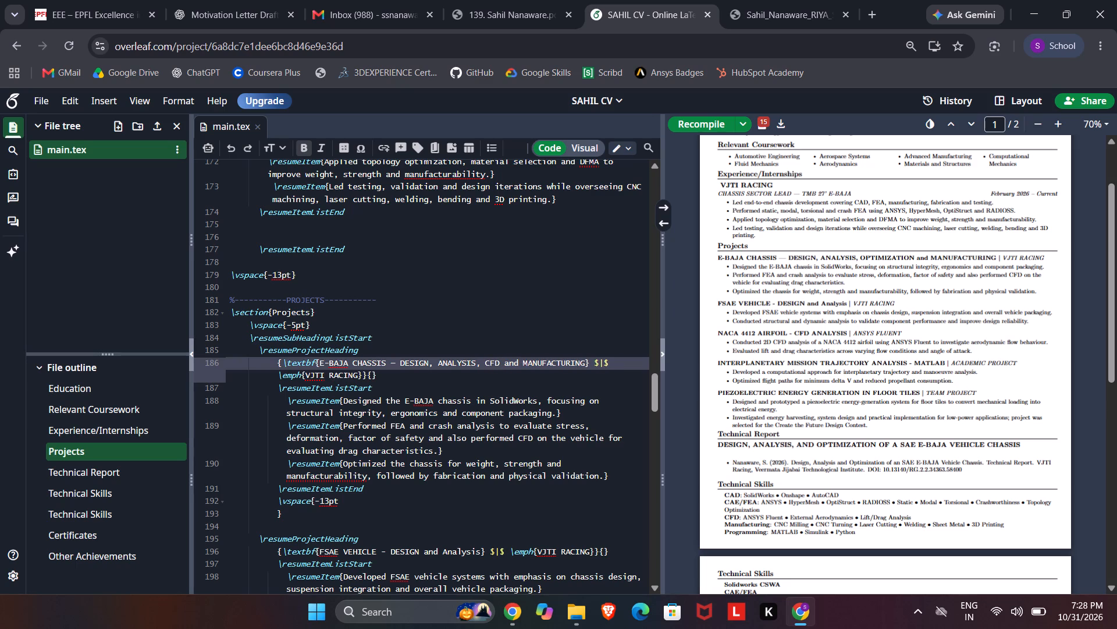
Recompile the CV and review the preview from the E-BAJA project heading down to the certificates.
click(698, 121)
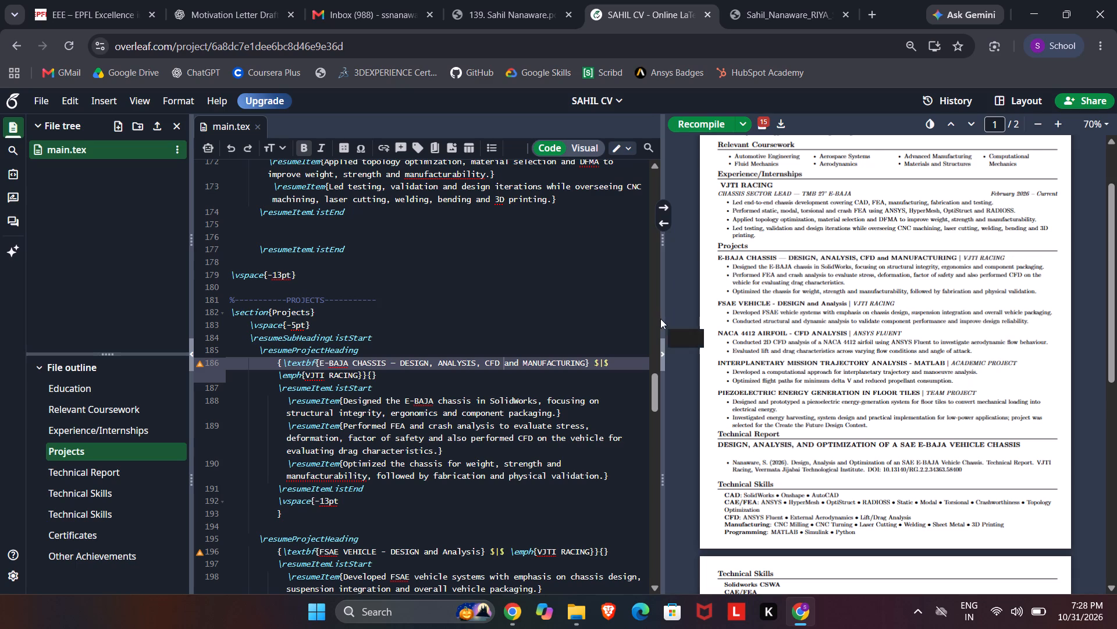
scroll(762, 322, down, 1)
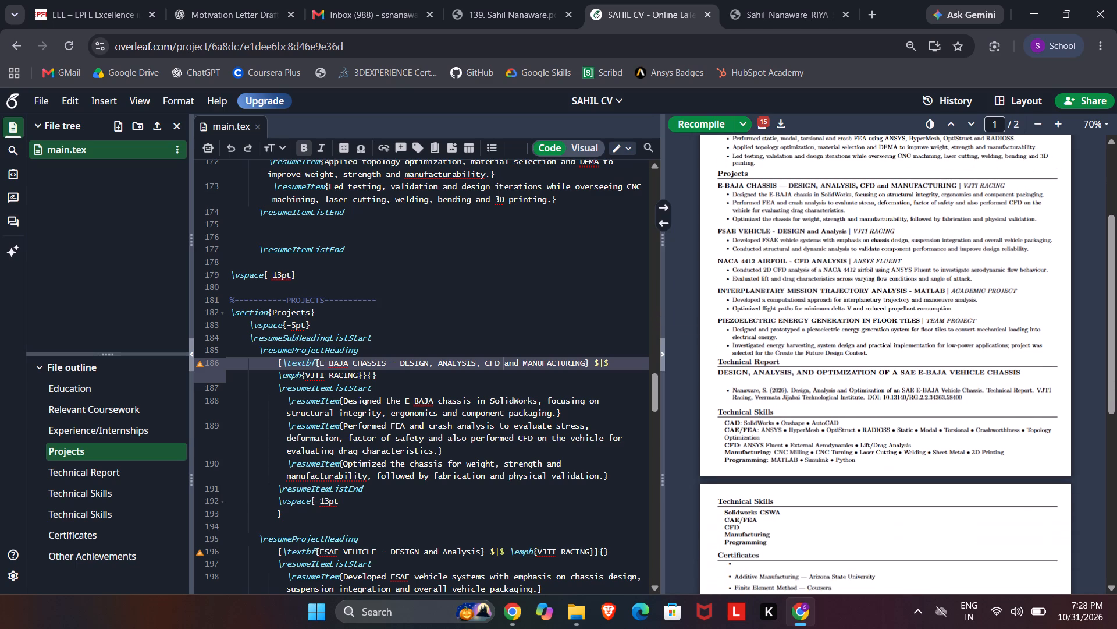
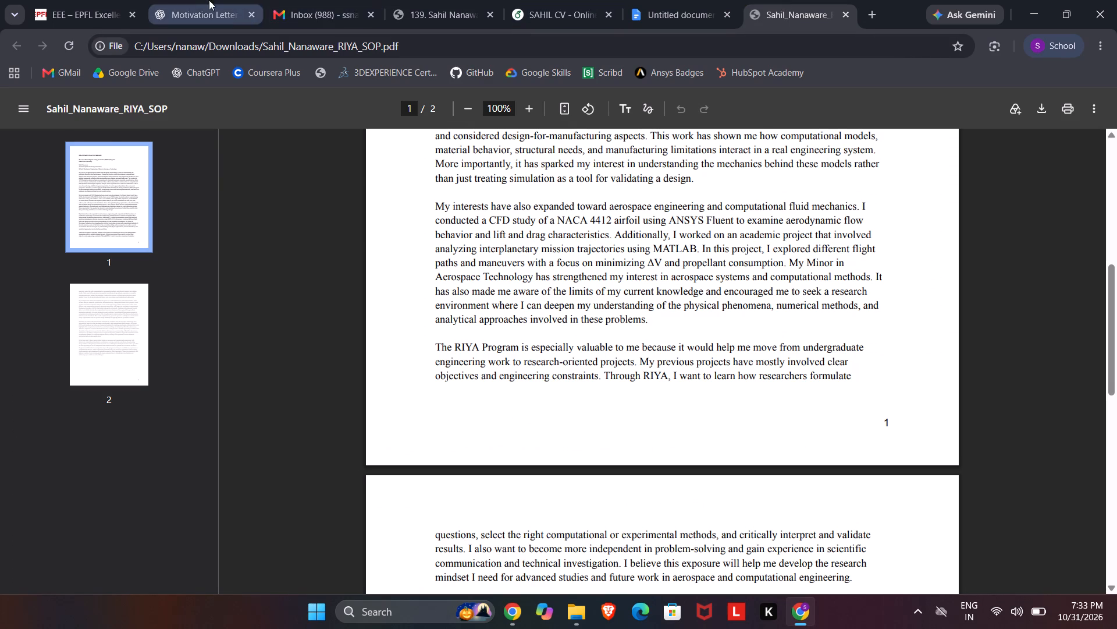
Bold "EPFL E3 Internship Programme" in the first body paragraph of the Google Docs motivation letter.
click(663, 0)
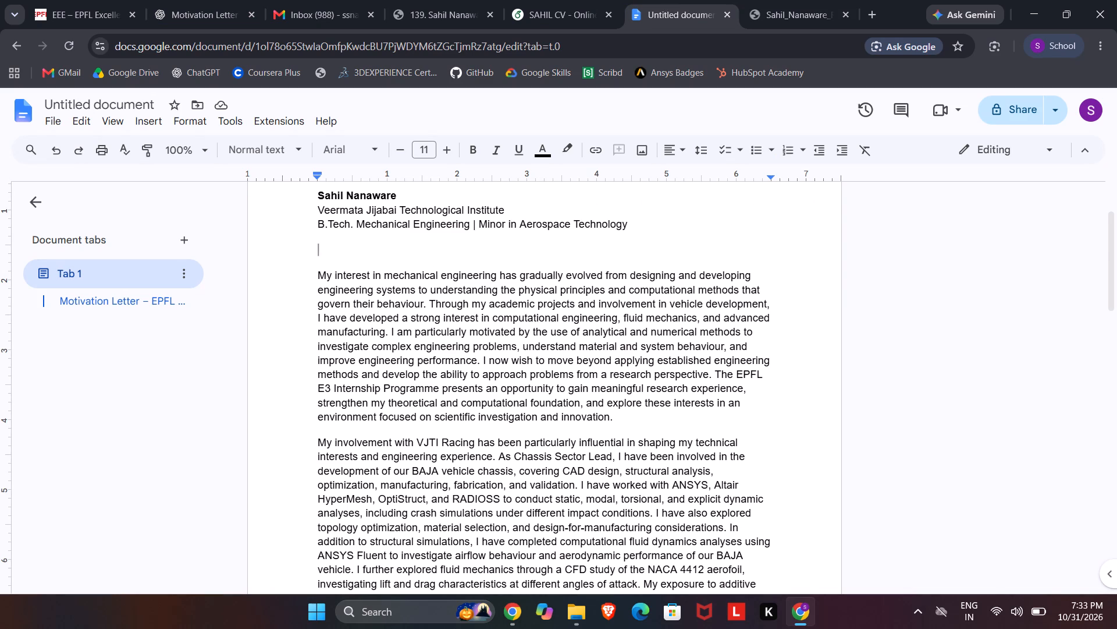
drag(737, 369, 421, 388)
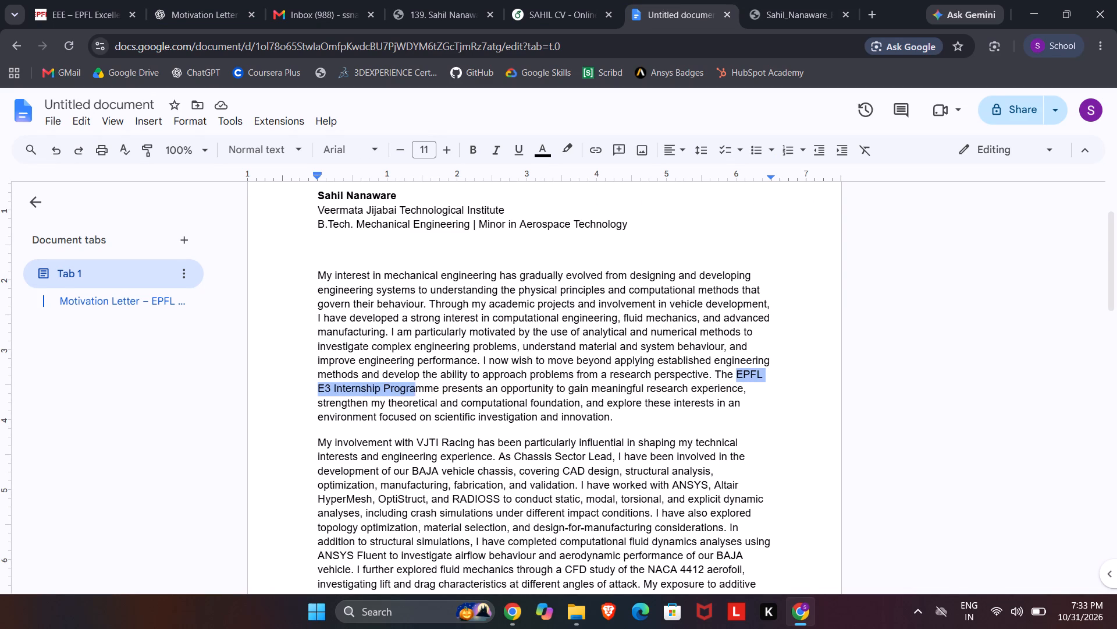
drag(421, 388, 437, 387)
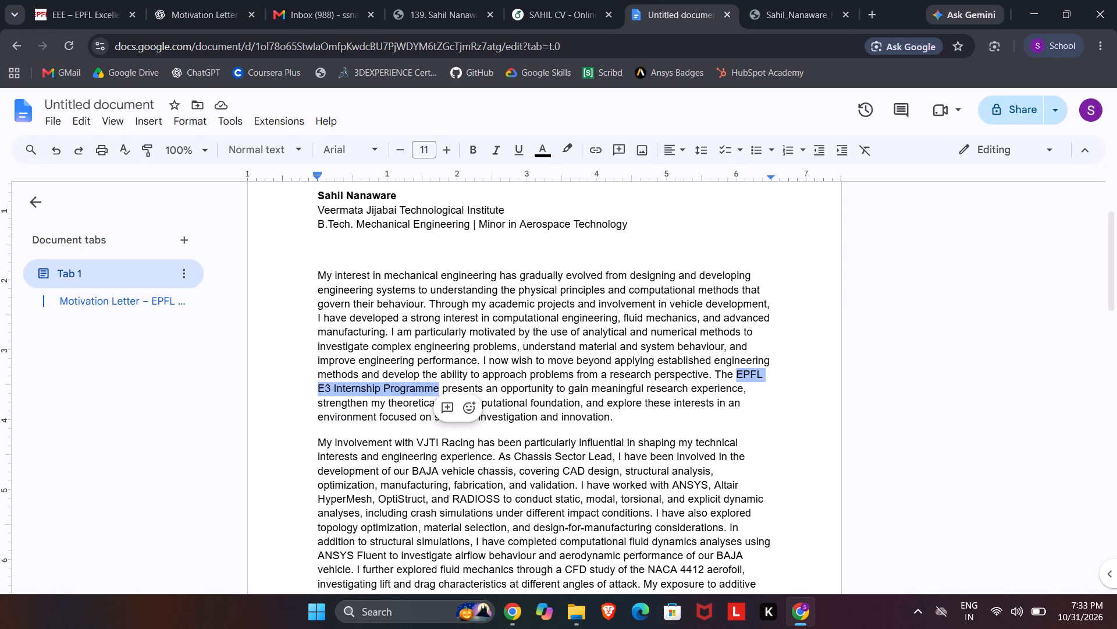
click(481, 149)
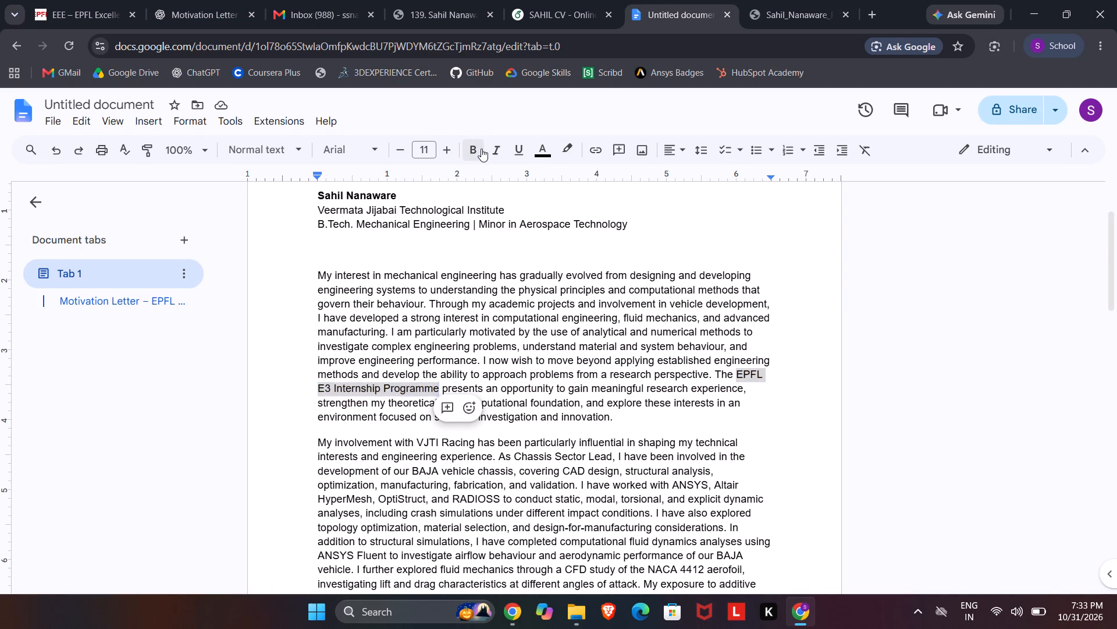
click(966, 302)
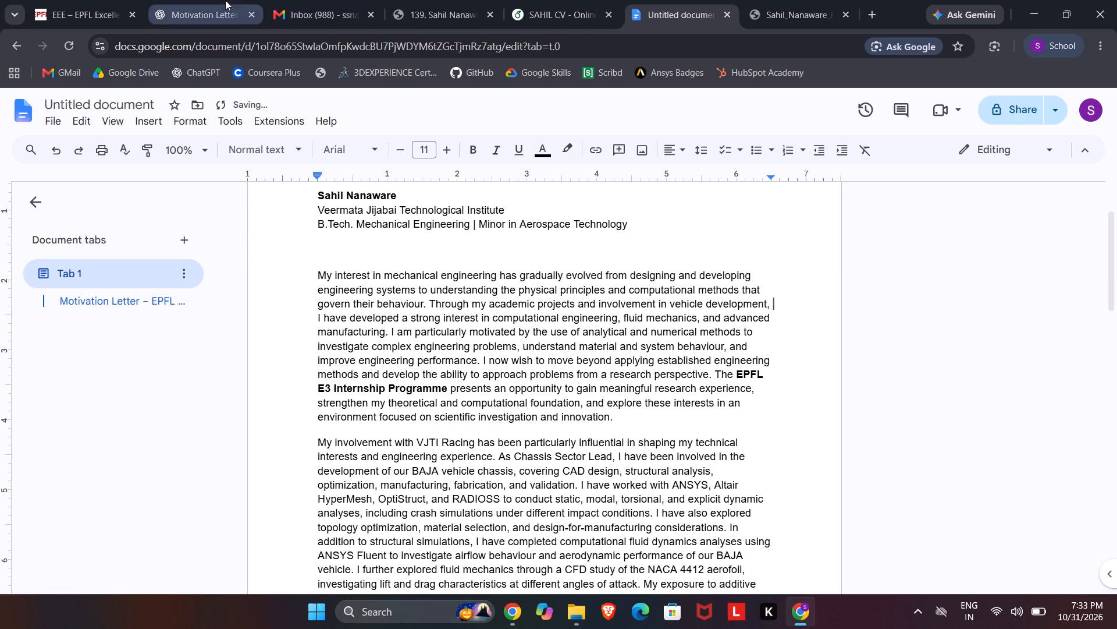
Return to the EPFL E3 application process page.
click(225, 0)
click(97, 0)
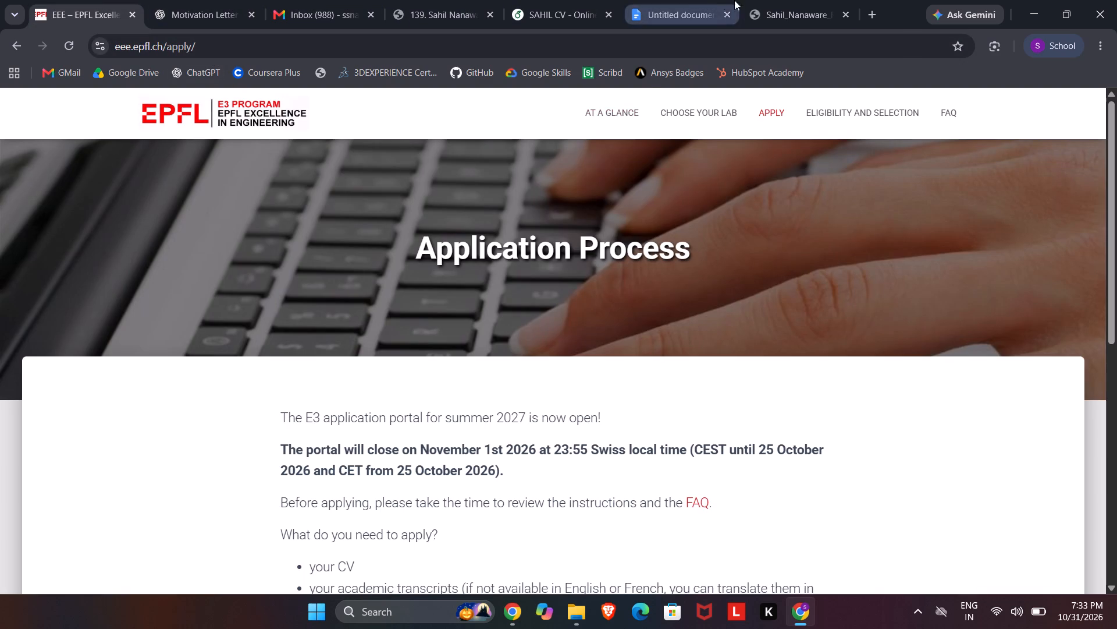
Check the RIYA SOP PDF, and read through the Google Docs motivation letter from the introduction to the closing paragraph.
click(791, 0)
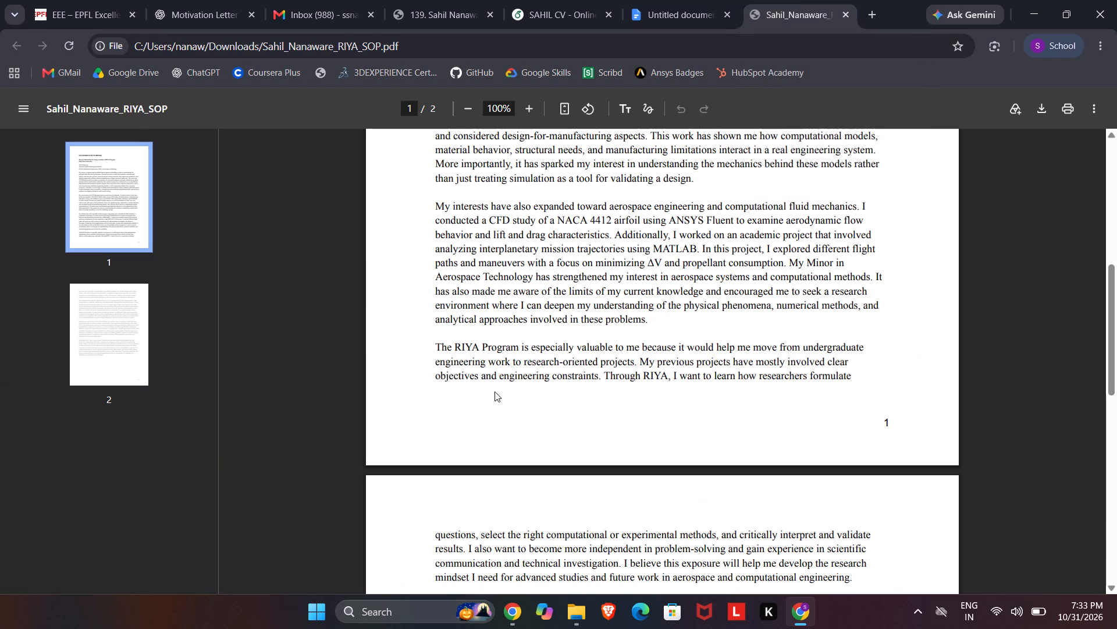
click(691, 0)
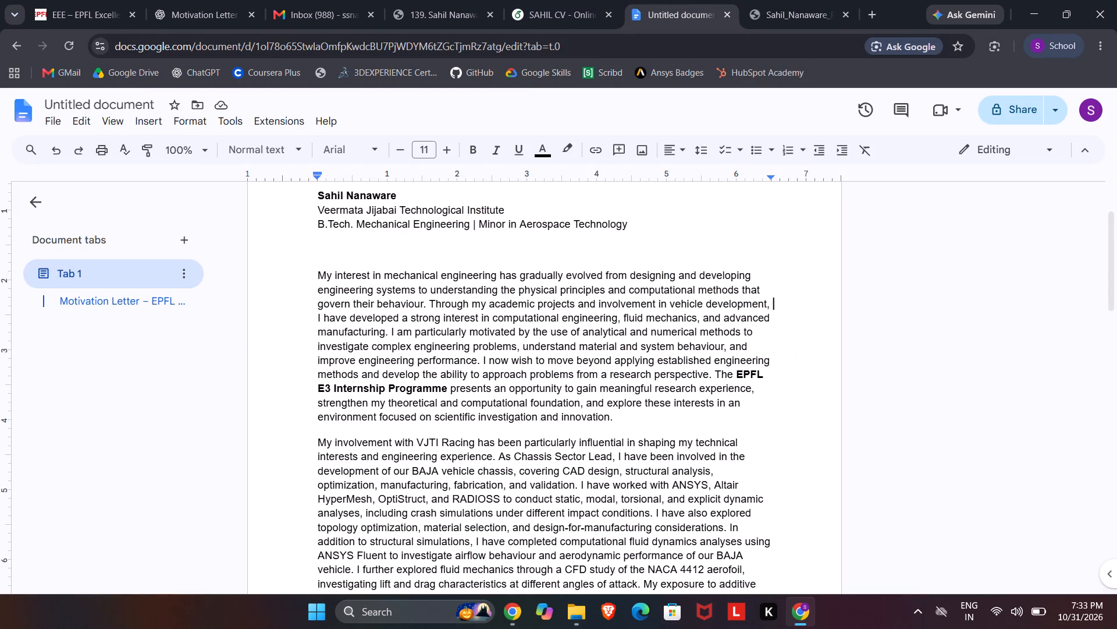
scroll(460, 441, down, 2)
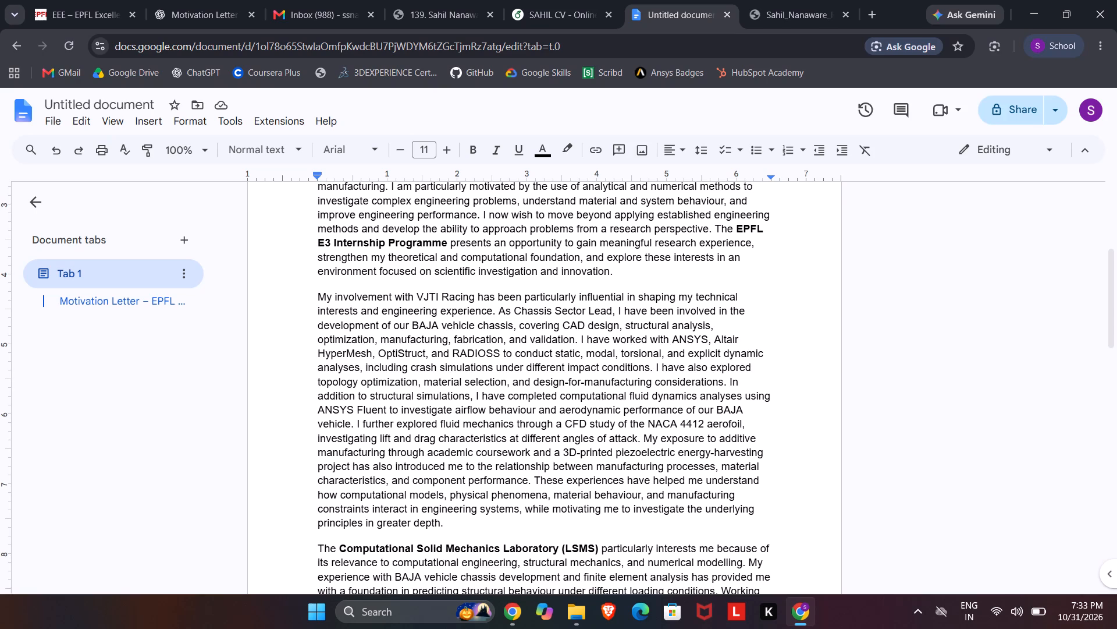
scroll(472, 310, down, 1)
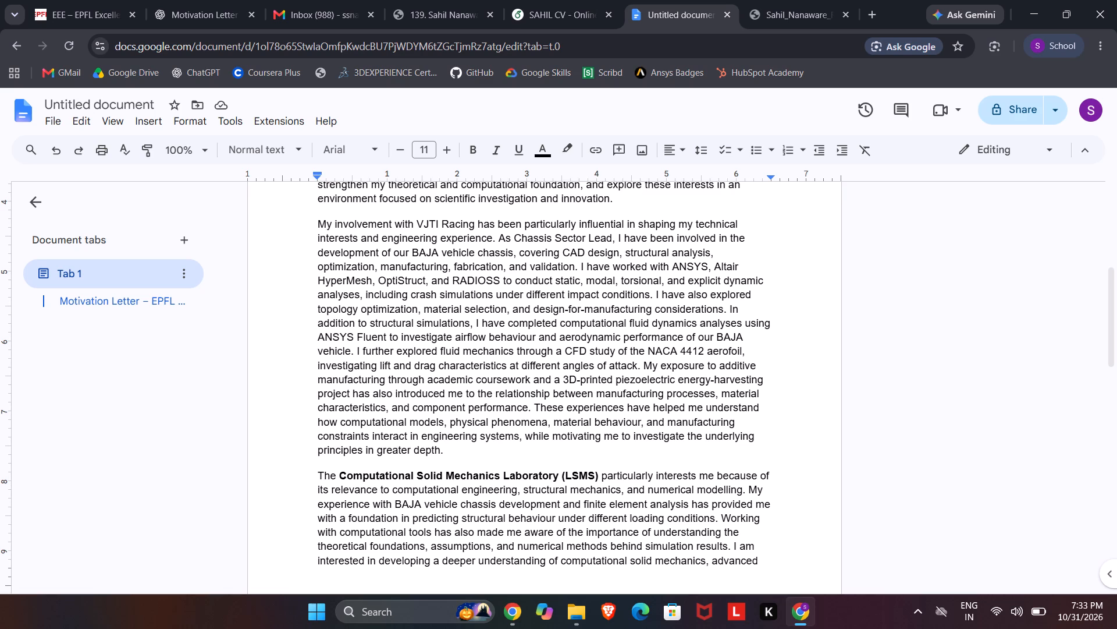
scroll(376, 329, down, 2)
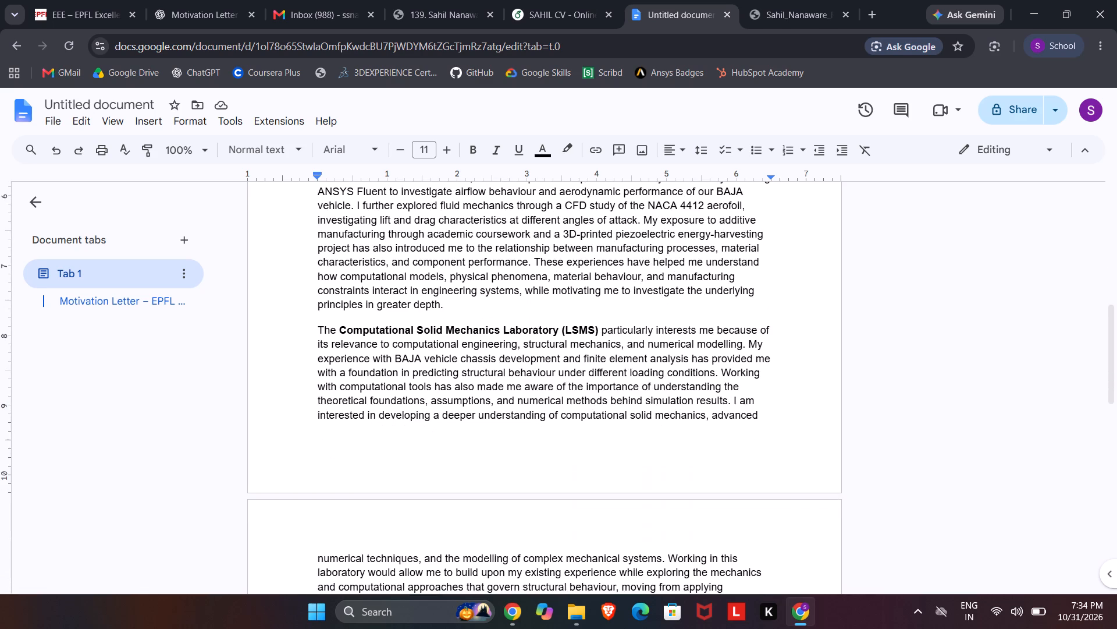
scroll(376, 329, down, 10)
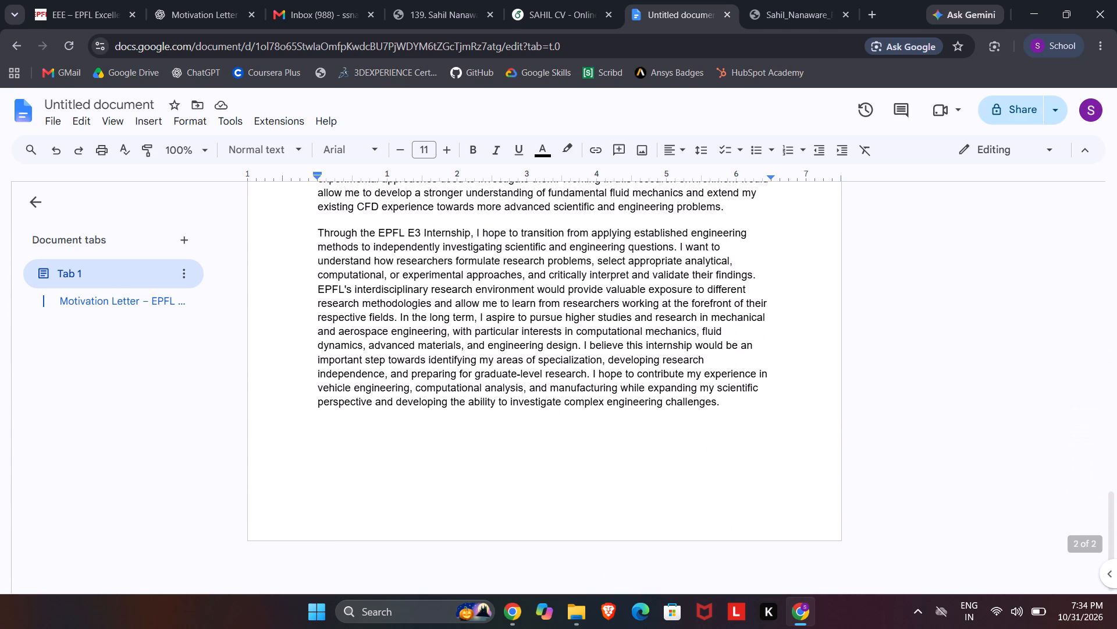
scroll(376, 329, up, 3)
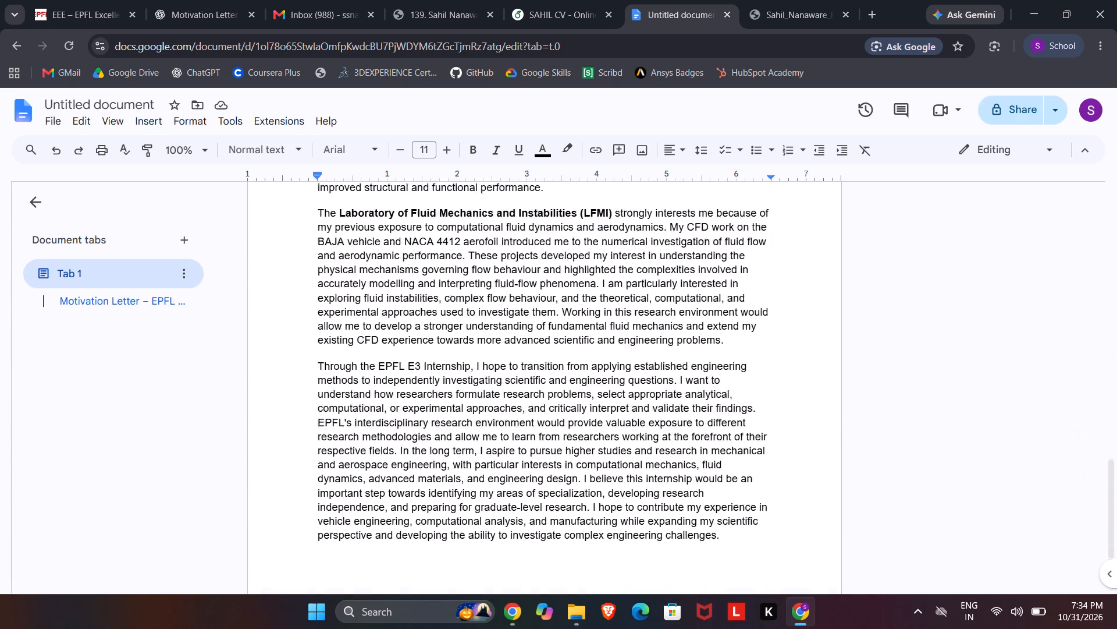
scroll(376, 329, up, 20)
scroll(376, 329, up, 4)
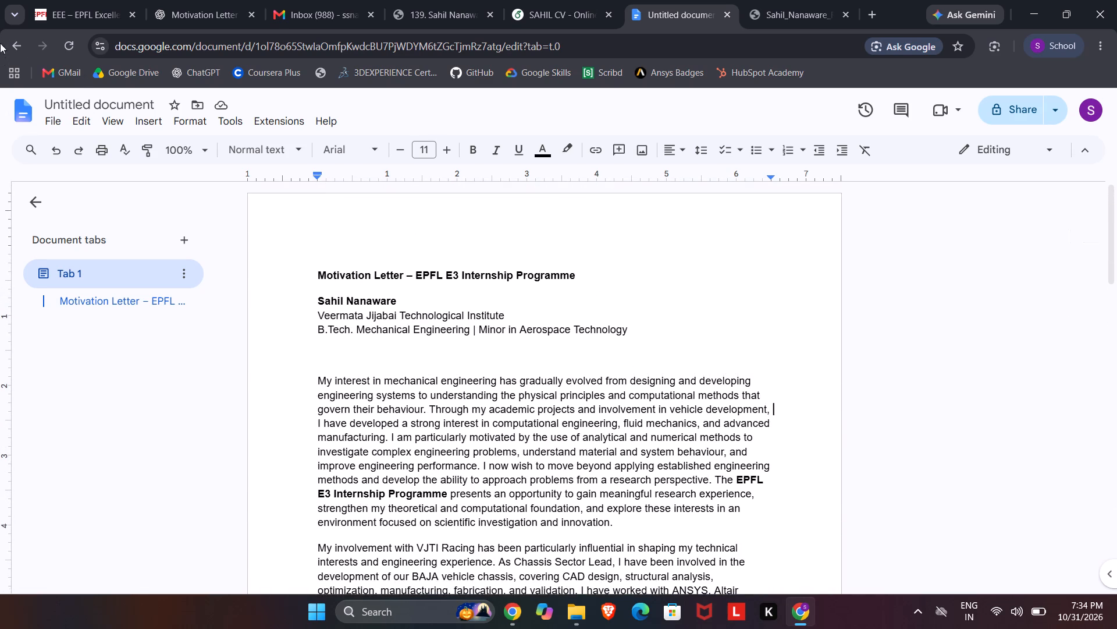
Rename the untitled document to the applicant's name followed by "_Motivation Letter".
double_click(91, 105)
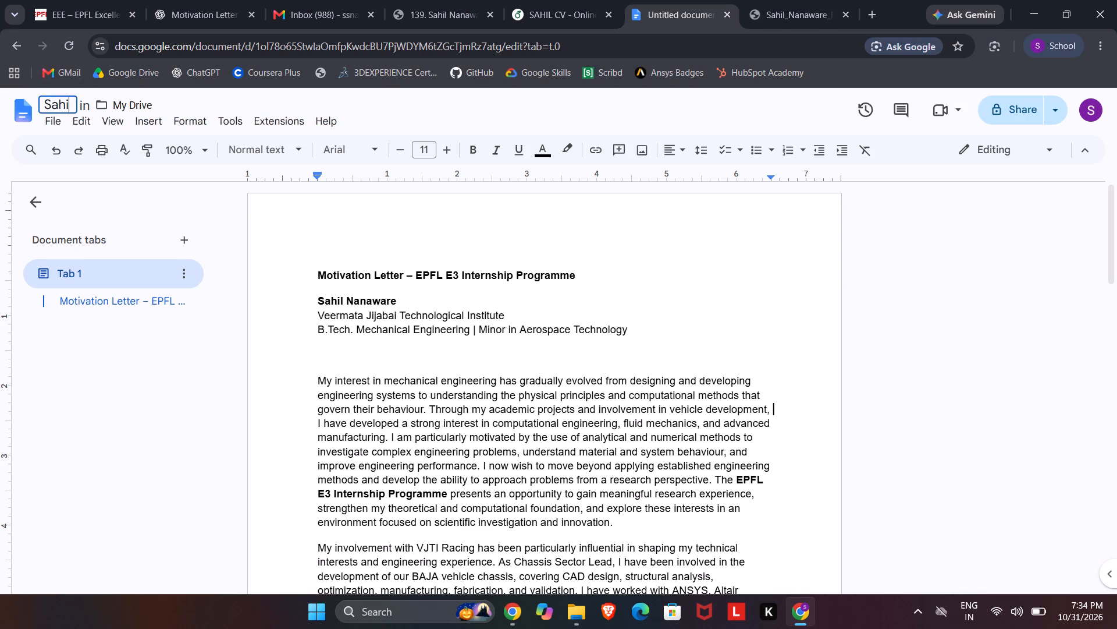
text(anaware)
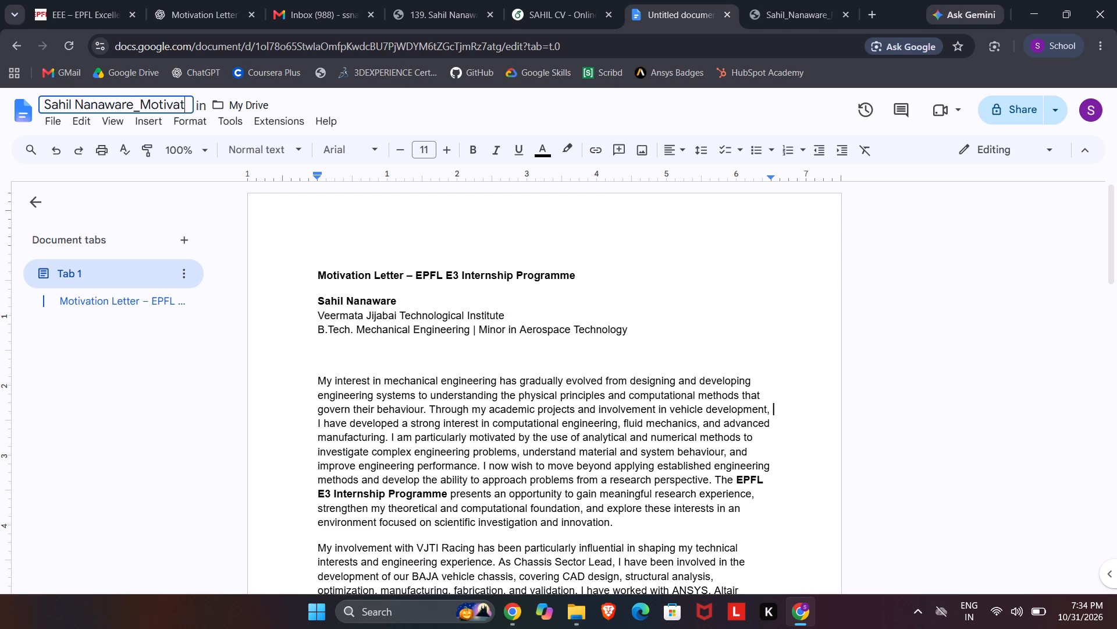
text(etter)
click(263, 209)
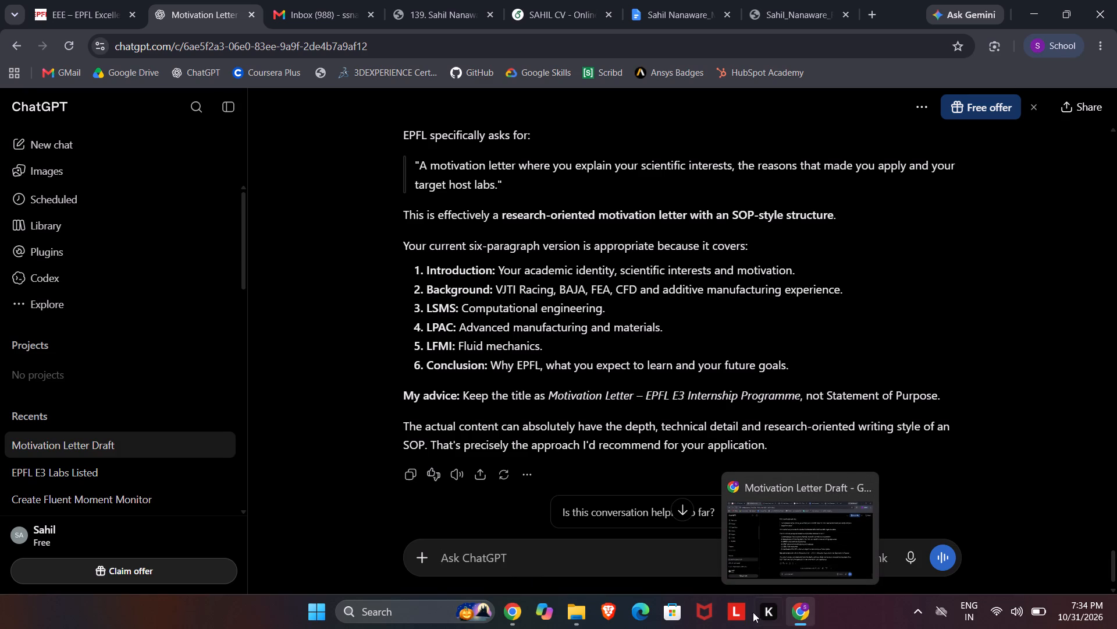
Remove the "Motivation Letter – EPFL E3 Internship Programme" heading from the Google Docs document outline.
click(696, 0)
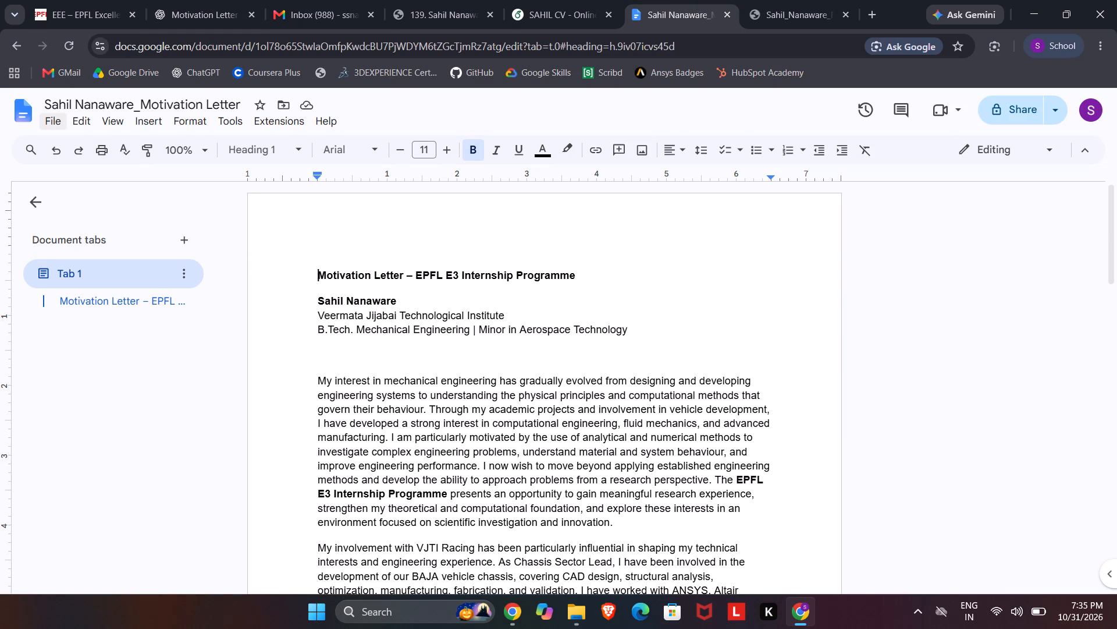
scroll(532, 418, down, 7)
scroll(532, 418, up, 6)
scroll(532, 418, down, 1)
scroll(532, 418, up, 1)
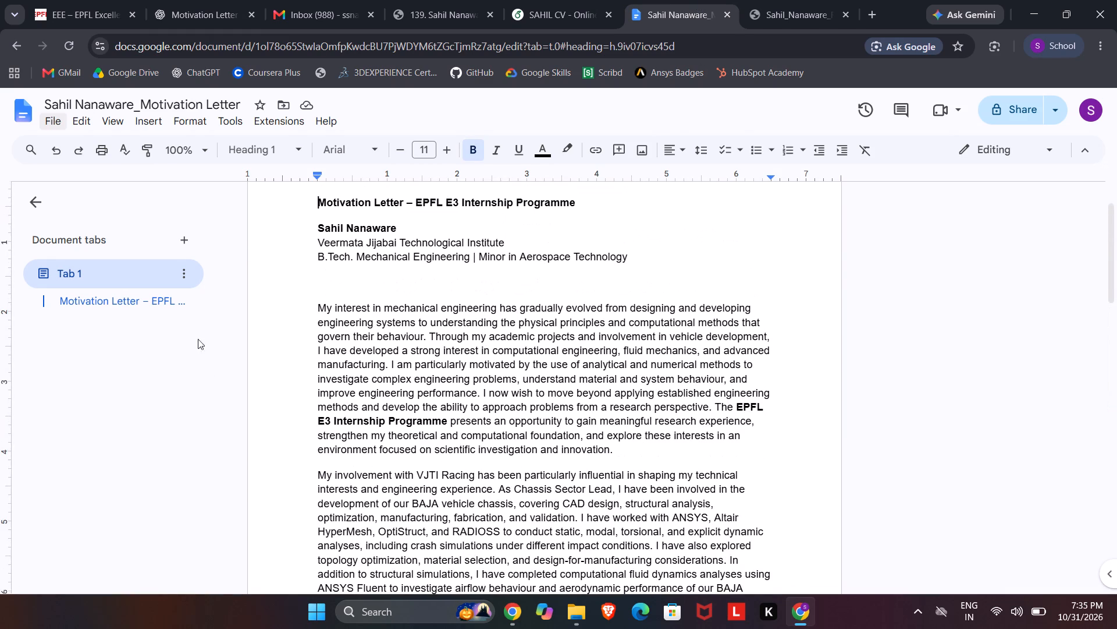
click(190, 298)
Download the motivation letter as a PDF document.
click(59, 122)
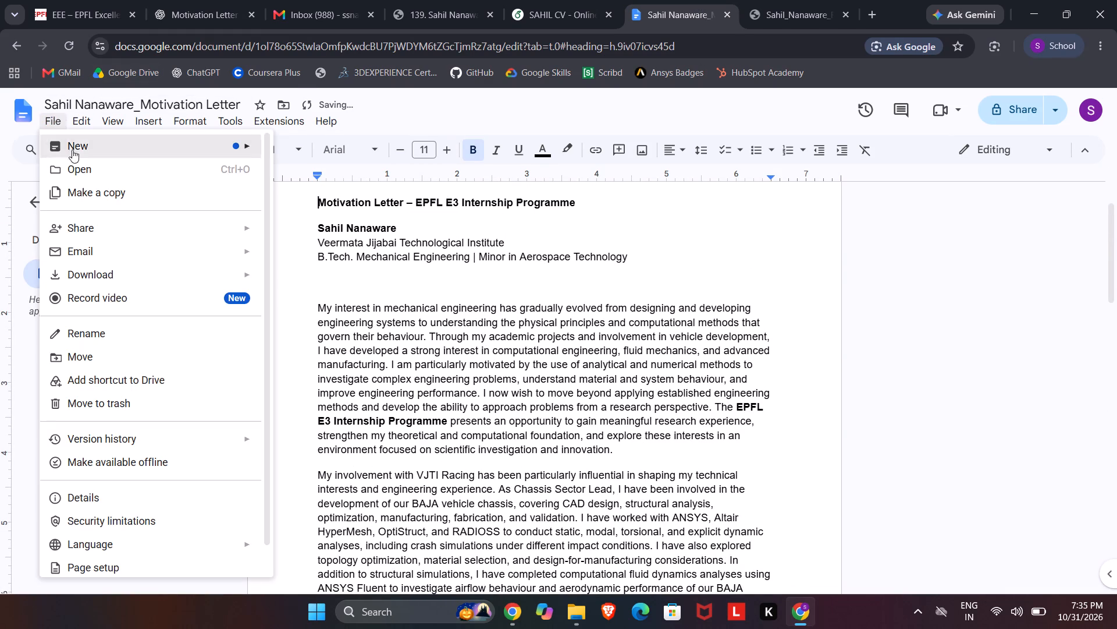
click(117, 274)
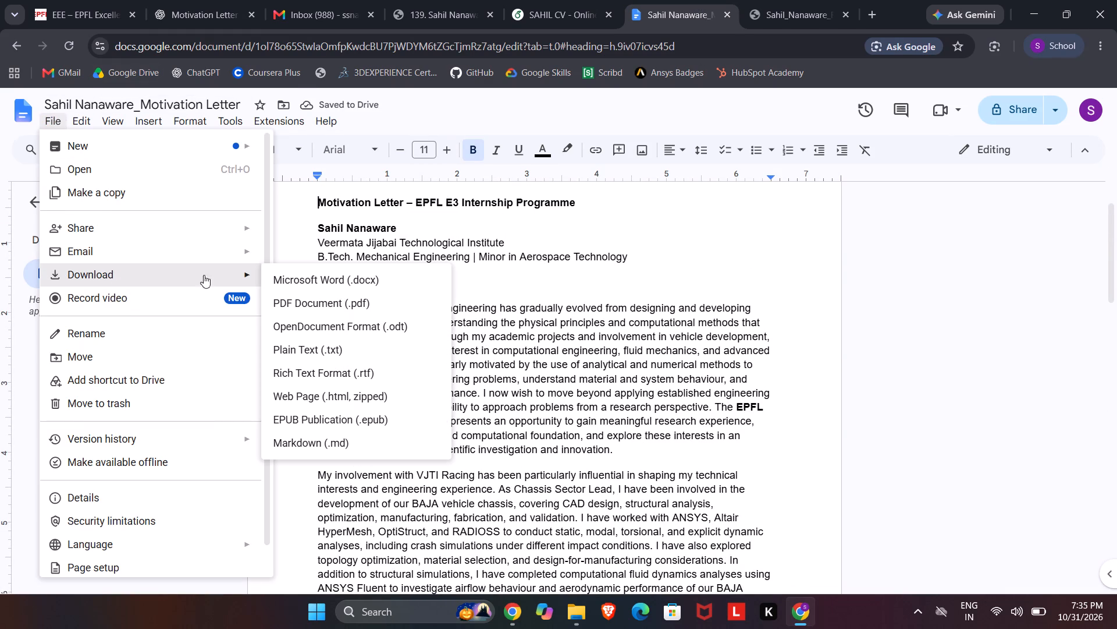
click(387, 301)
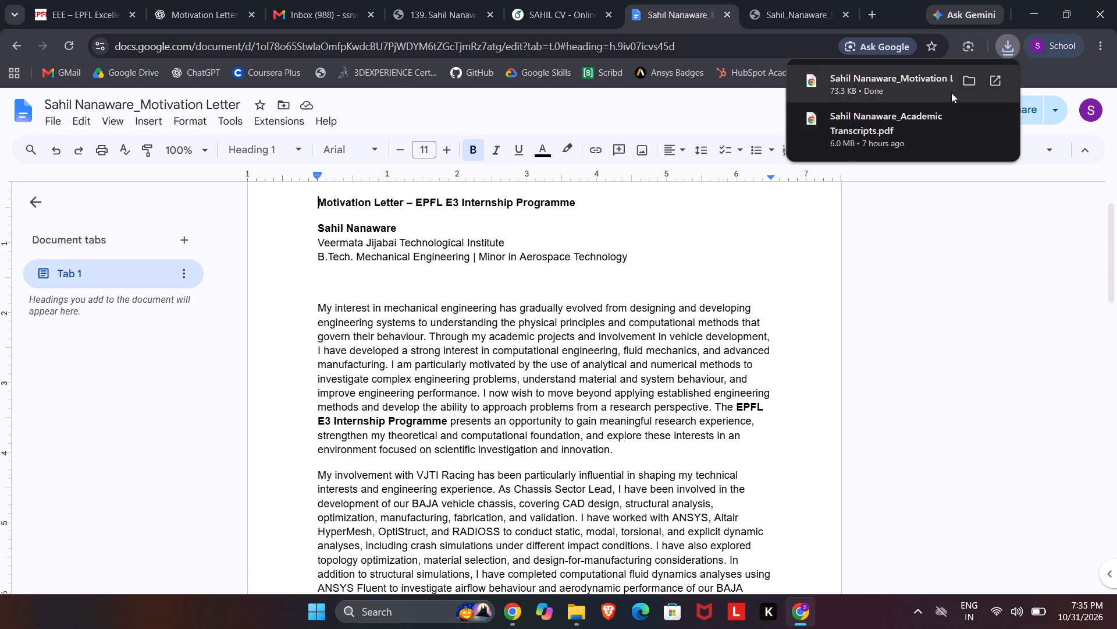
Copy the downloaded motivation letter PDF from Downloads into the VJTI > Internships > EPFL folder, and close the Acrobat window.
click(974, 82)
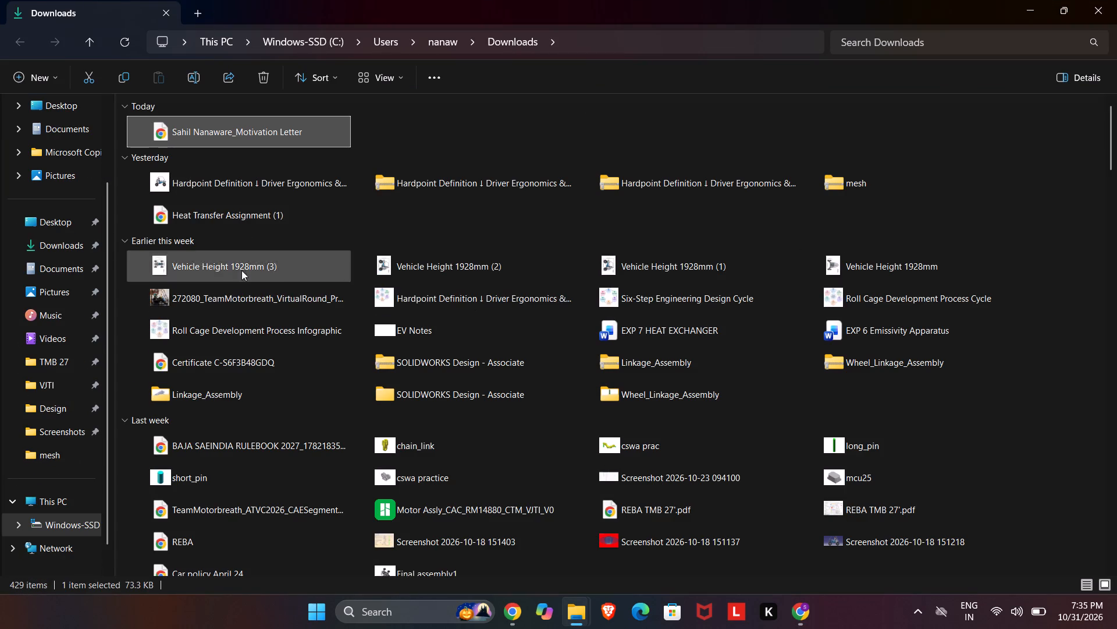
right_click(268, 139)
click(335, 162)
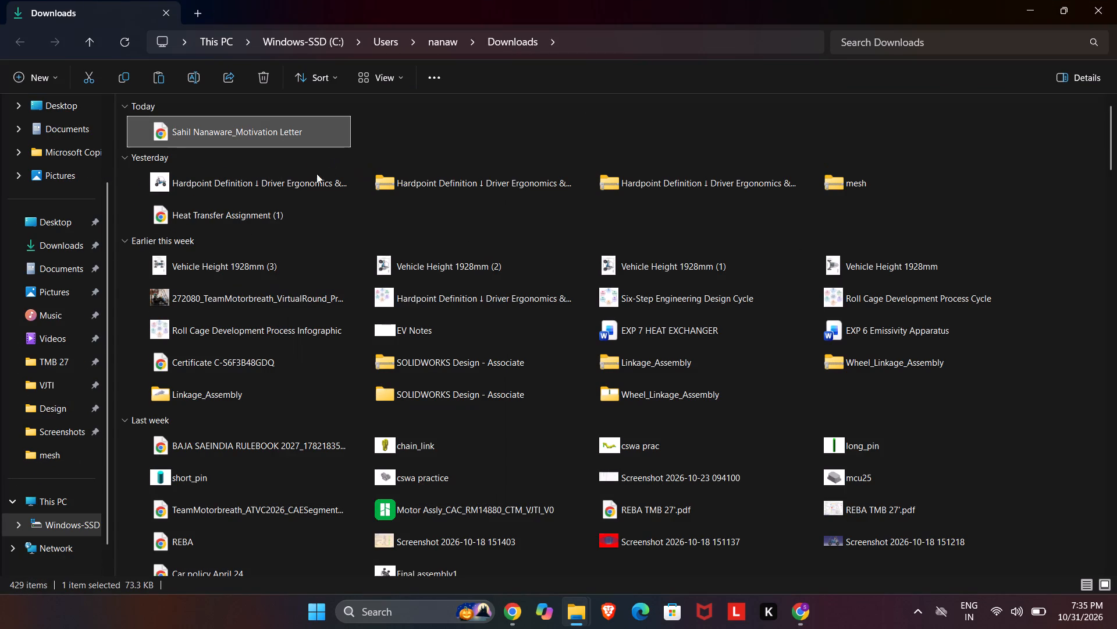
click(87, 385)
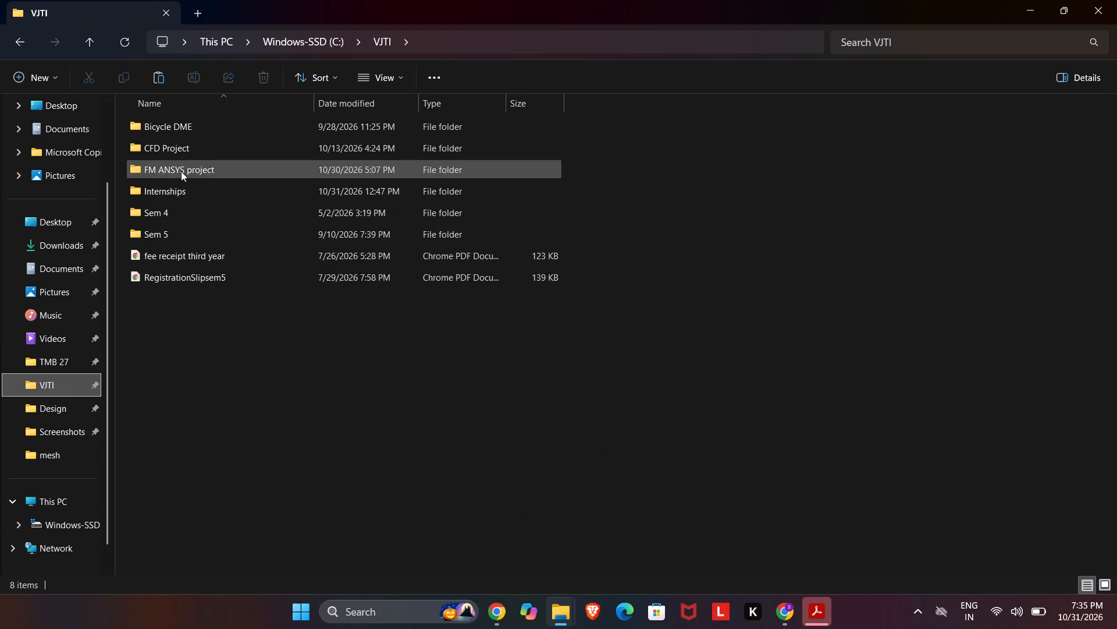
double_click(179, 199)
double_click(176, 129)
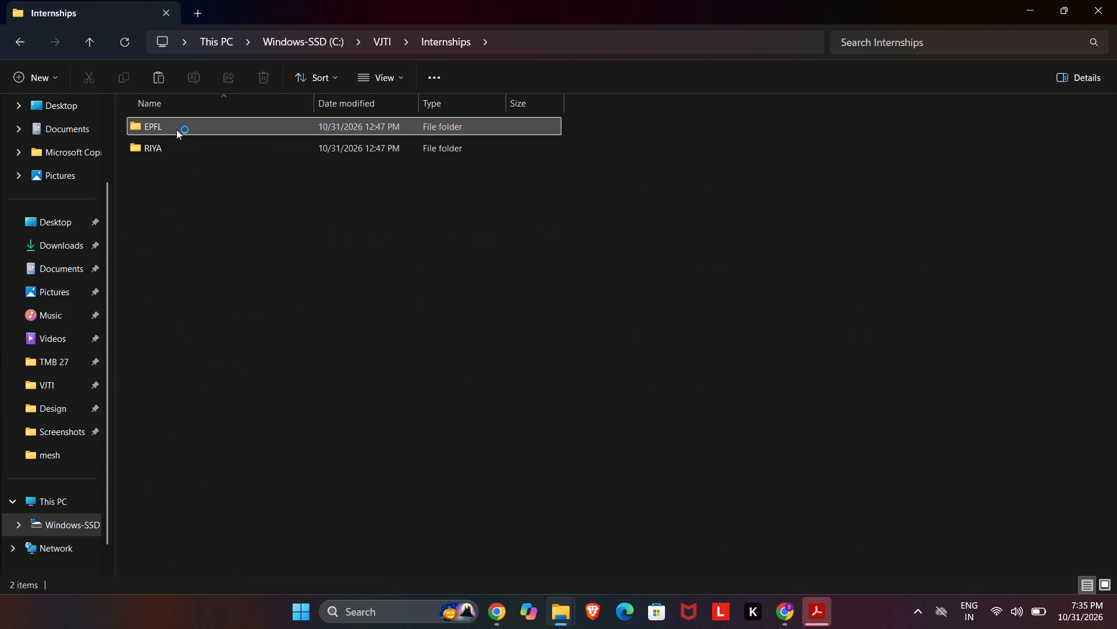
key(ctrl+v)
click(218, 242)
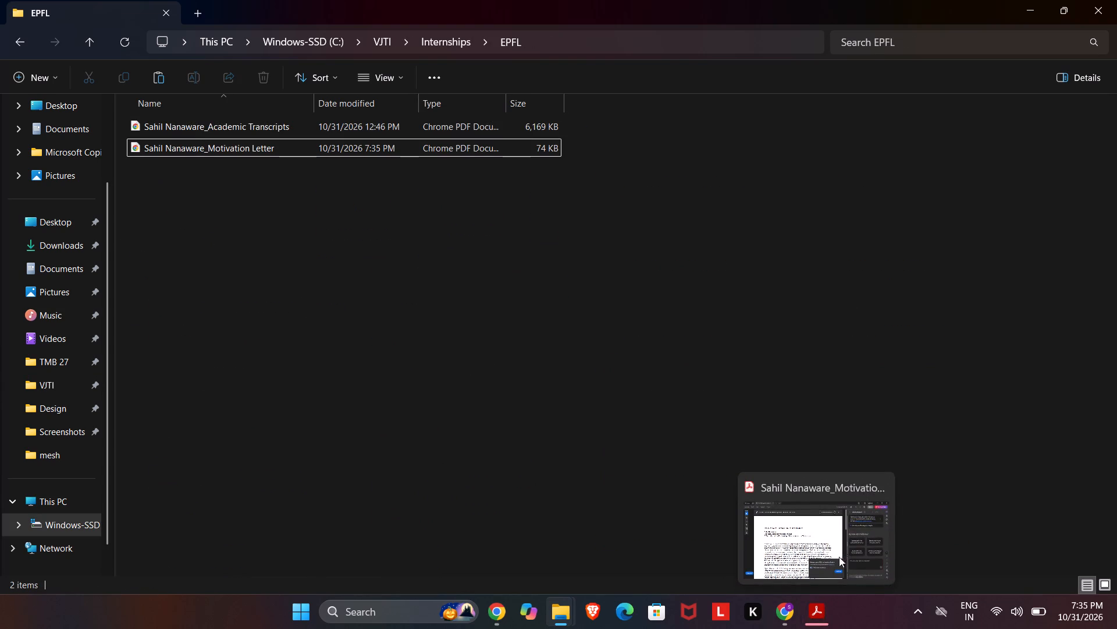
click(884, 482)
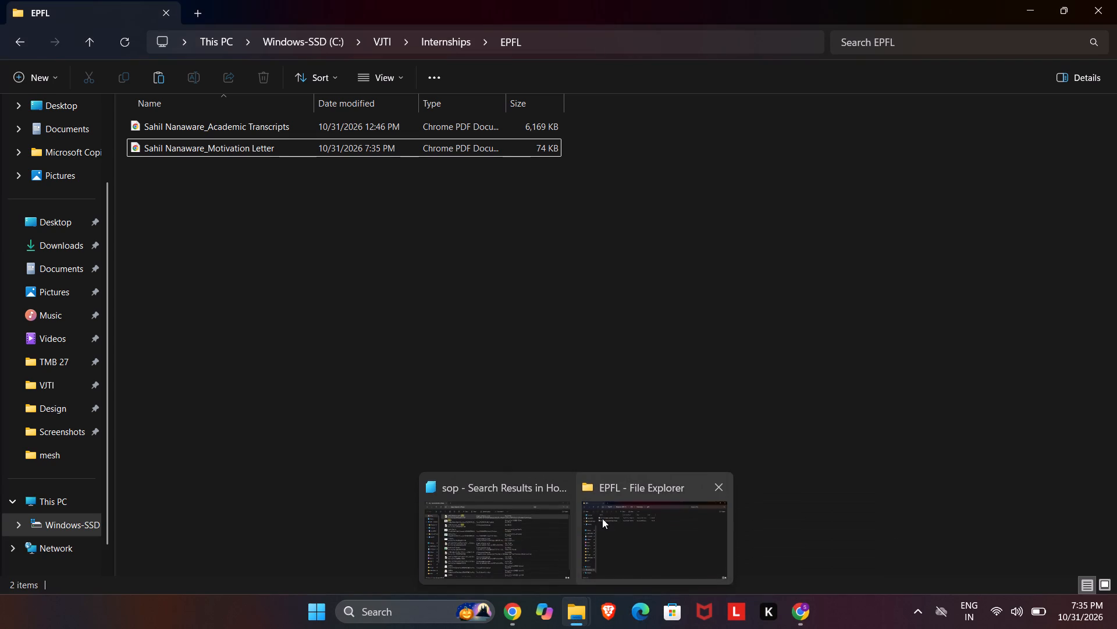
Return to Chrome and close the RIYA SOP PDF and the Google Docs motivation letter, leaving the Overleaf CV open.
click(795, 618)
click(774, 0)
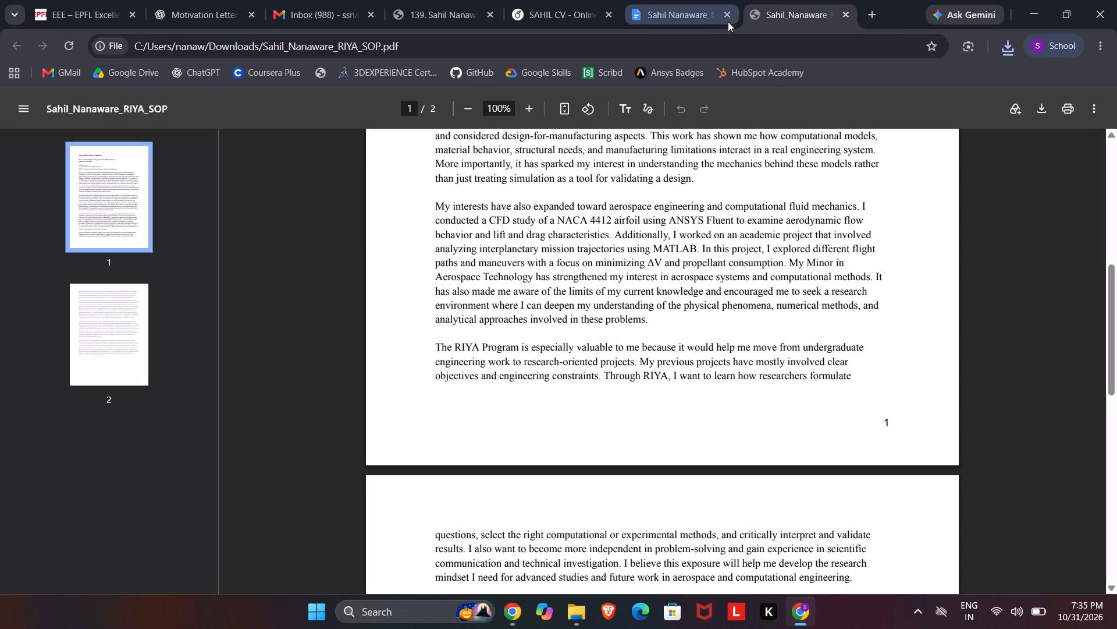
double_click(727, 17)
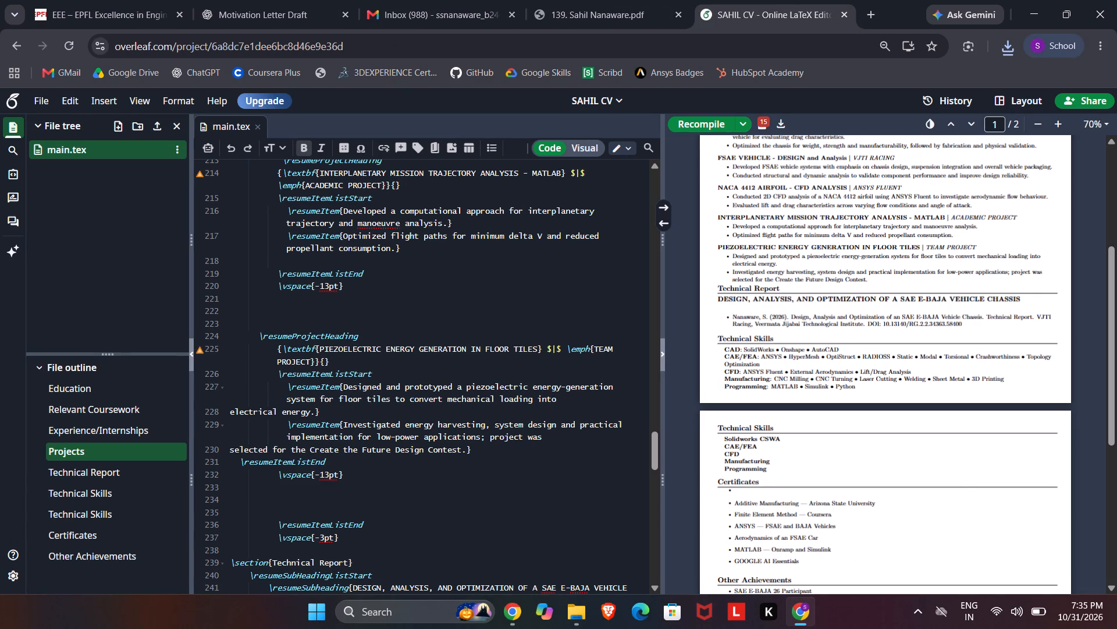
Delete the whole Interplanetary Mission Trajectory Analysis – MATLAB project entry from the Projects section of main.tex and recompile the CV.
scroll(455, 318, down, 1)
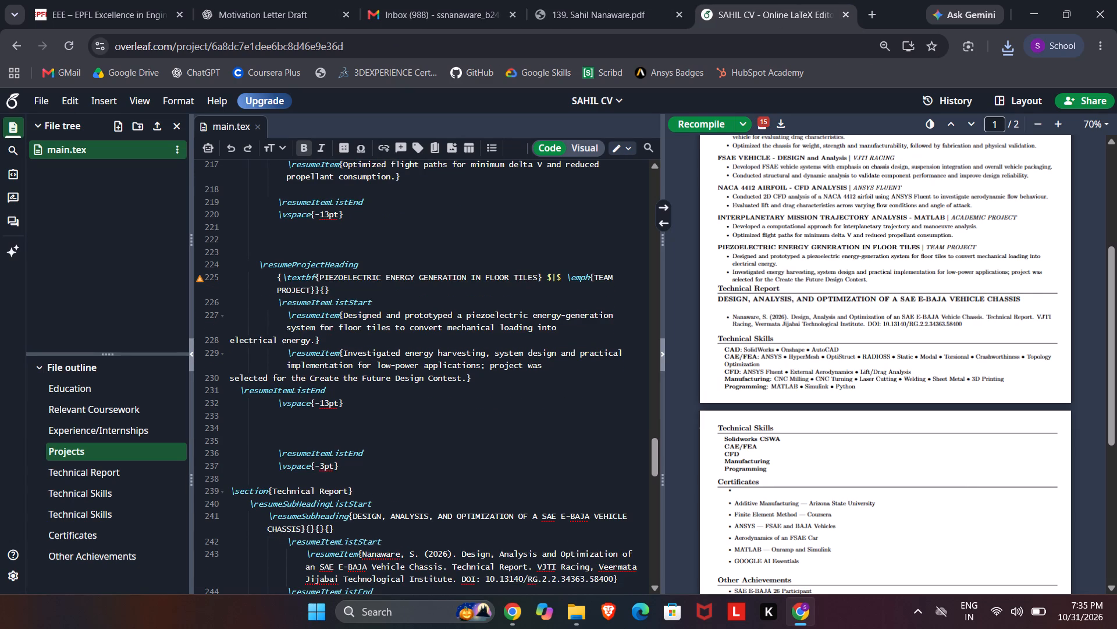
scroll(718, 305, up, 1)
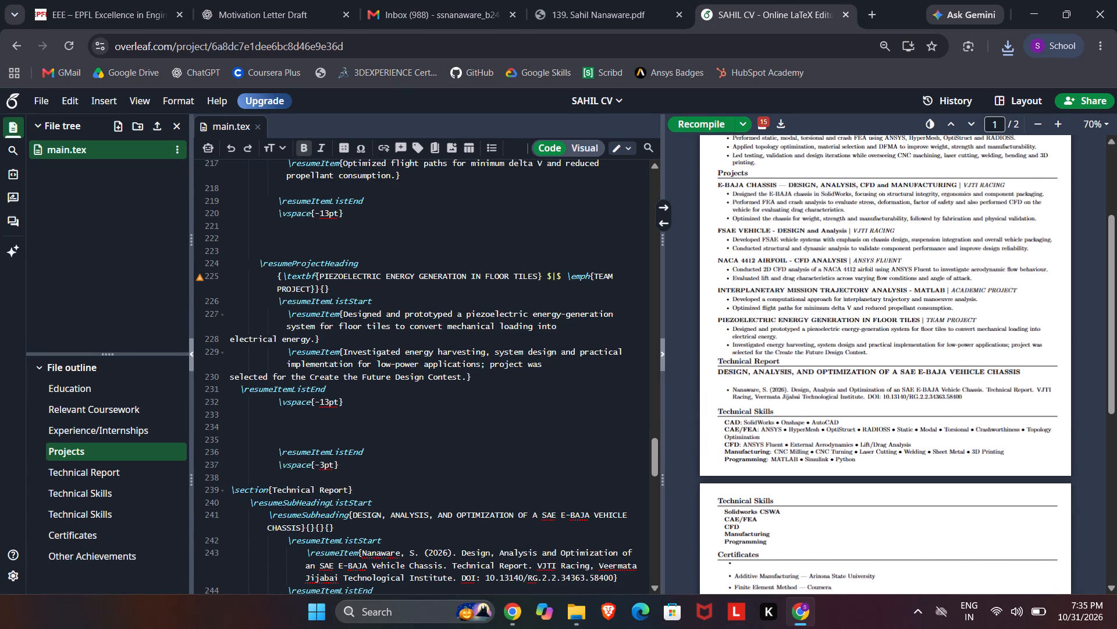
scroll(431, 296, up, 2)
scroll(431, 296, down, 4)
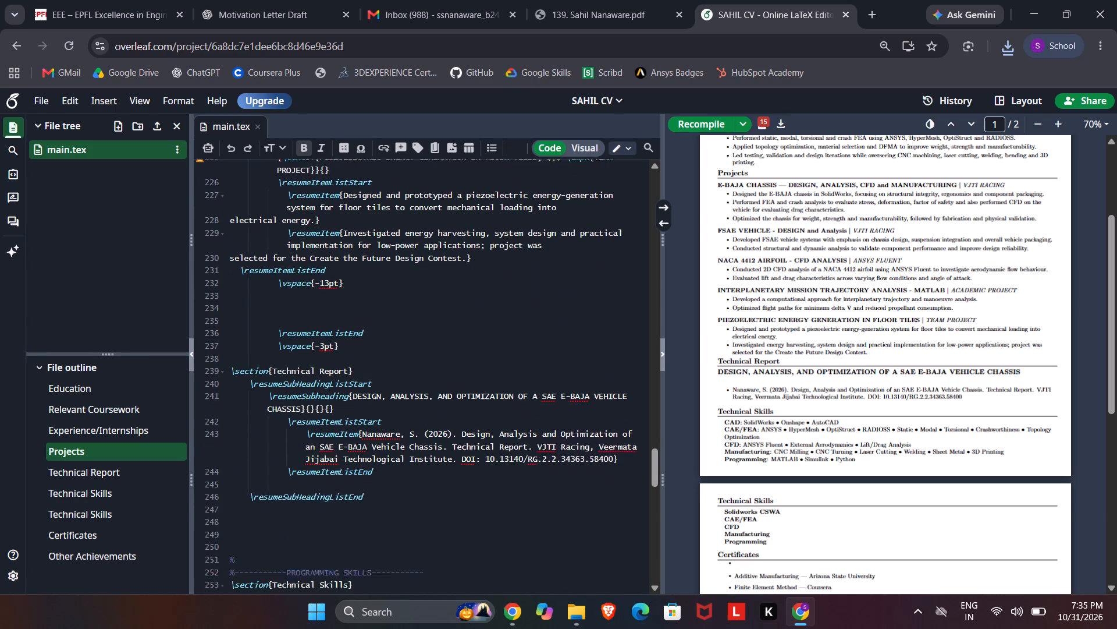
scroll(410, 345, up, 3)
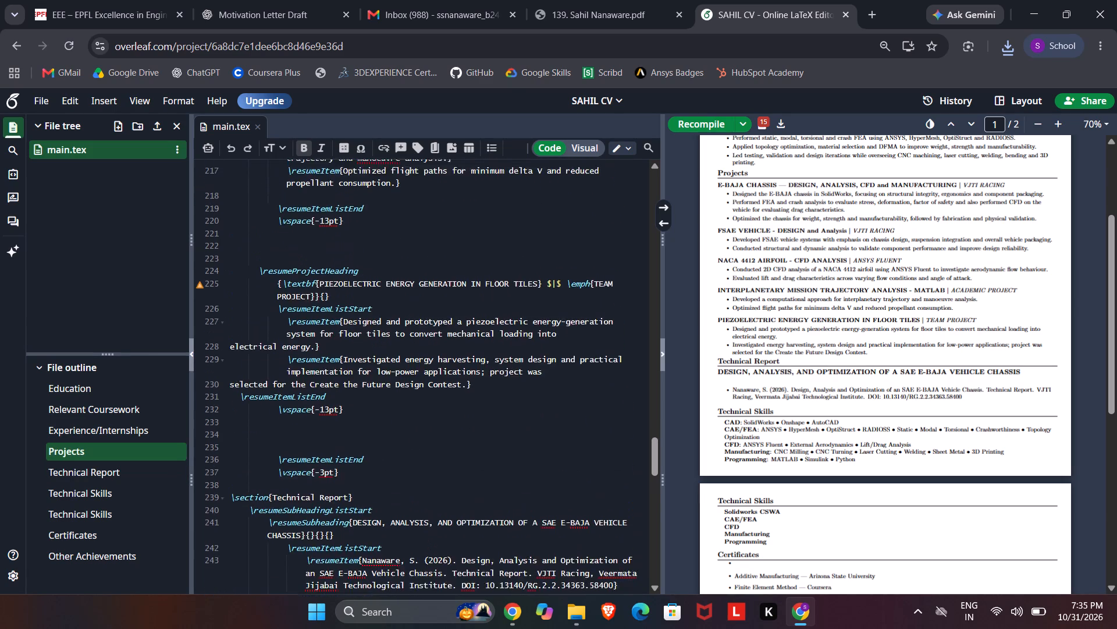
scroll(417, 344, up, 1)
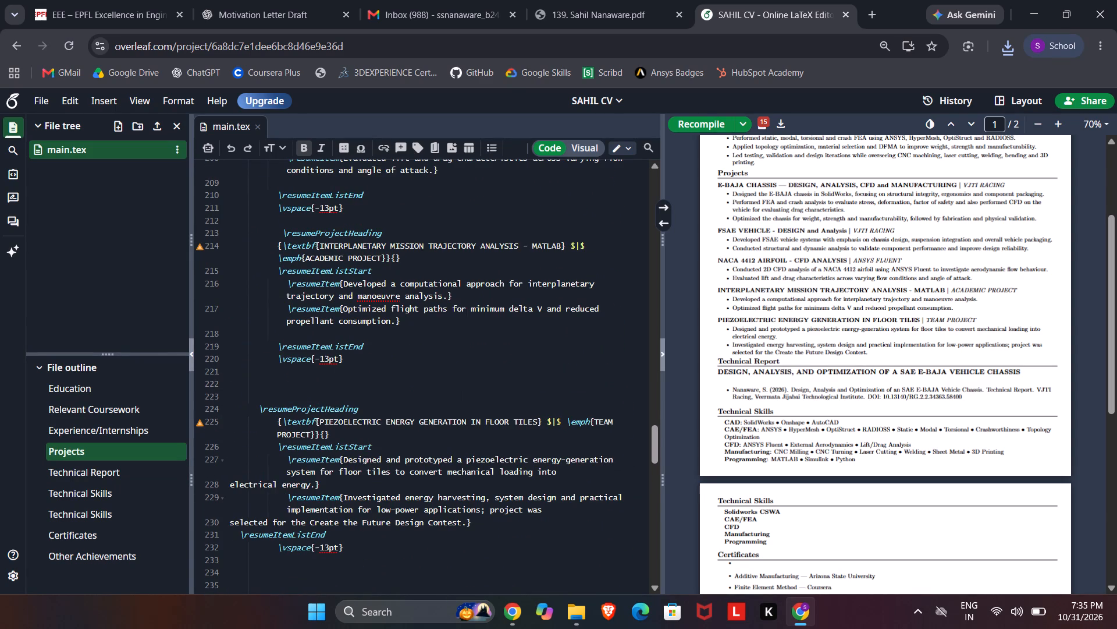
scroll(381, 340, up, 1)
drag(414, 394, 273, 327)
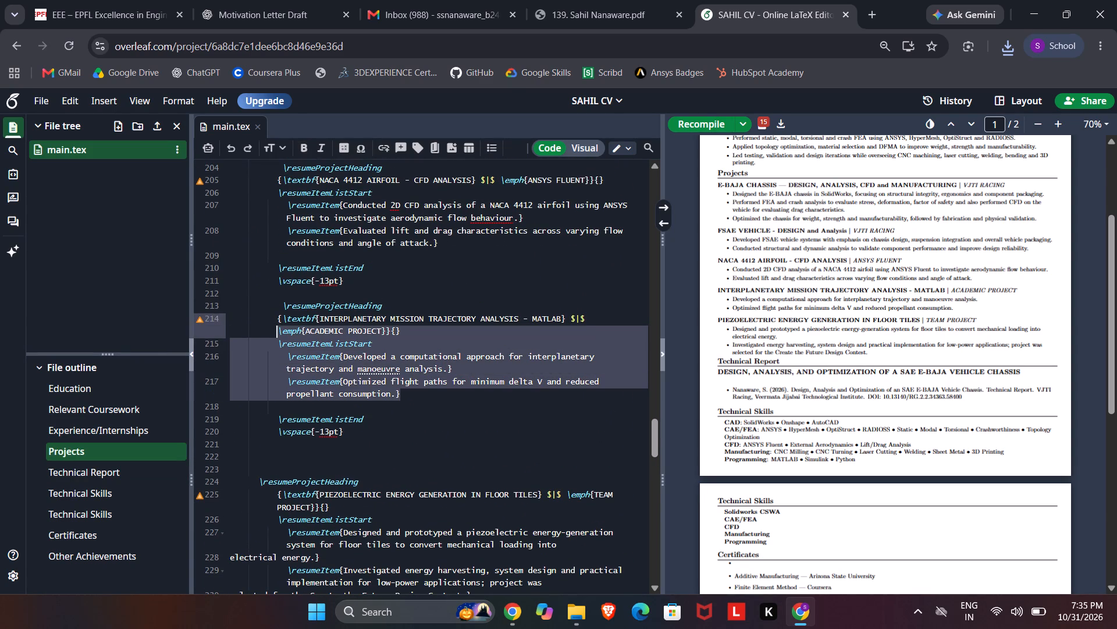
drag(273, 327, 276, 312)
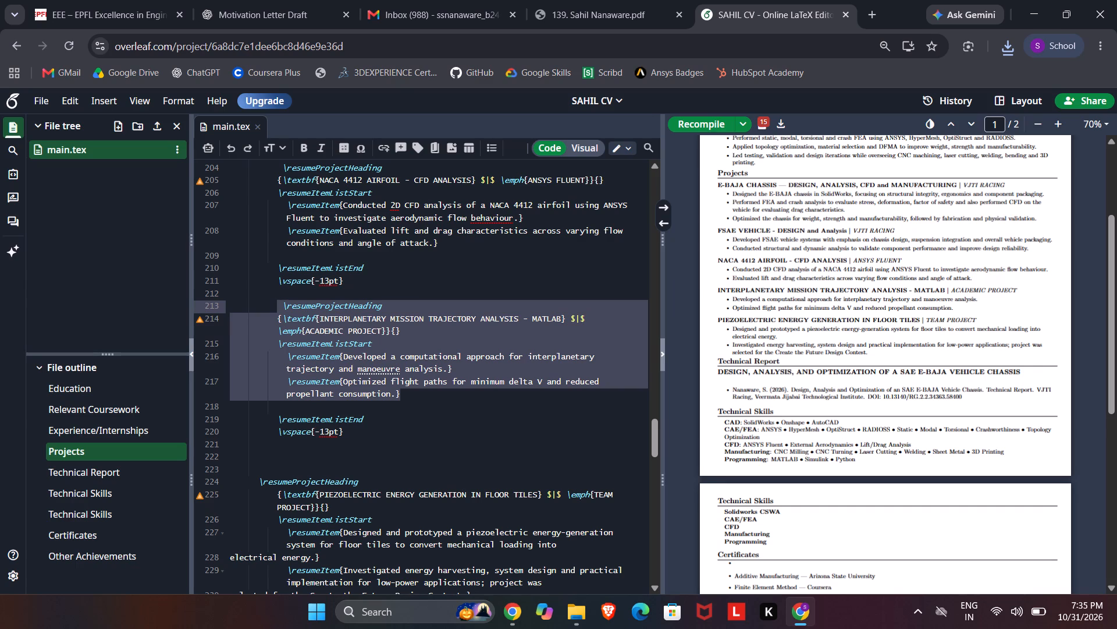
drag(276, 312, 308, 355)
drag(386, 443, 252, 331)
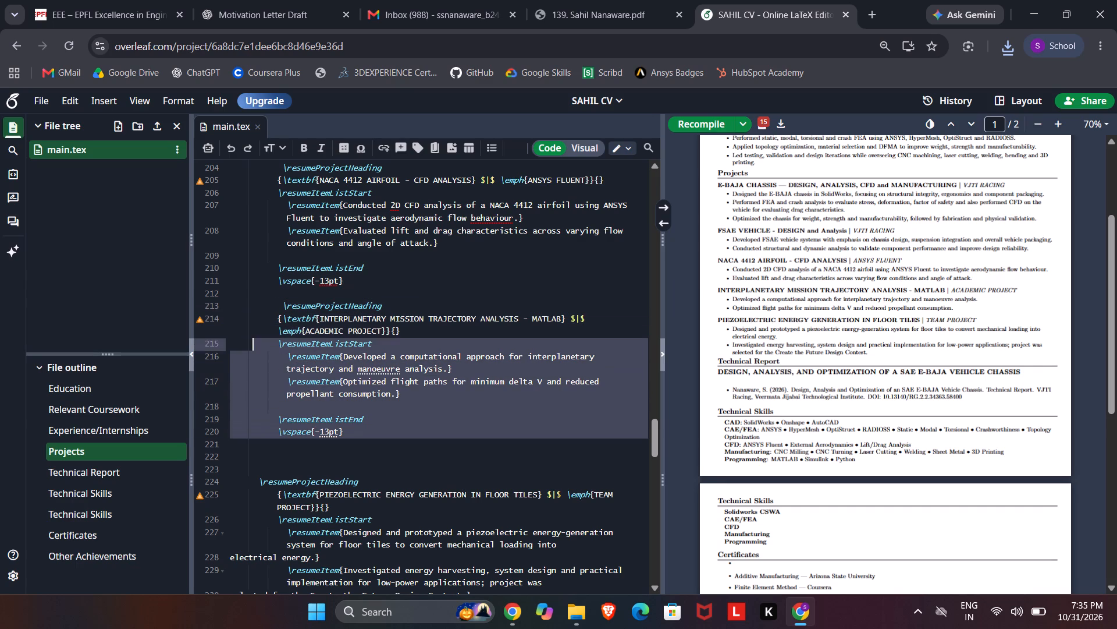
drag(252, 331, 253, 311)
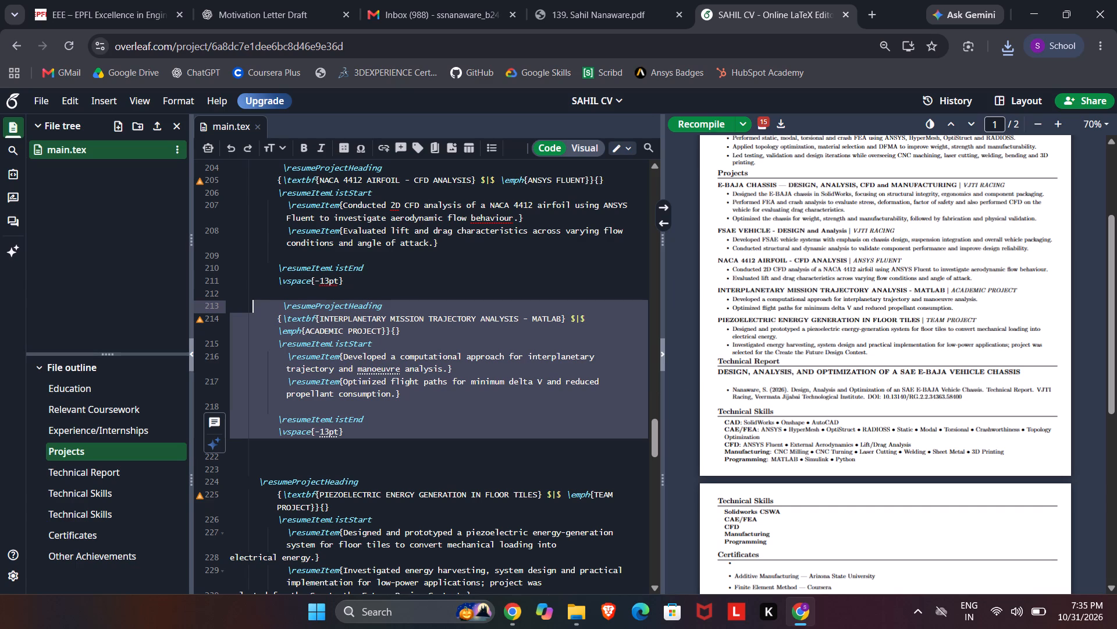
key(BackSpace)
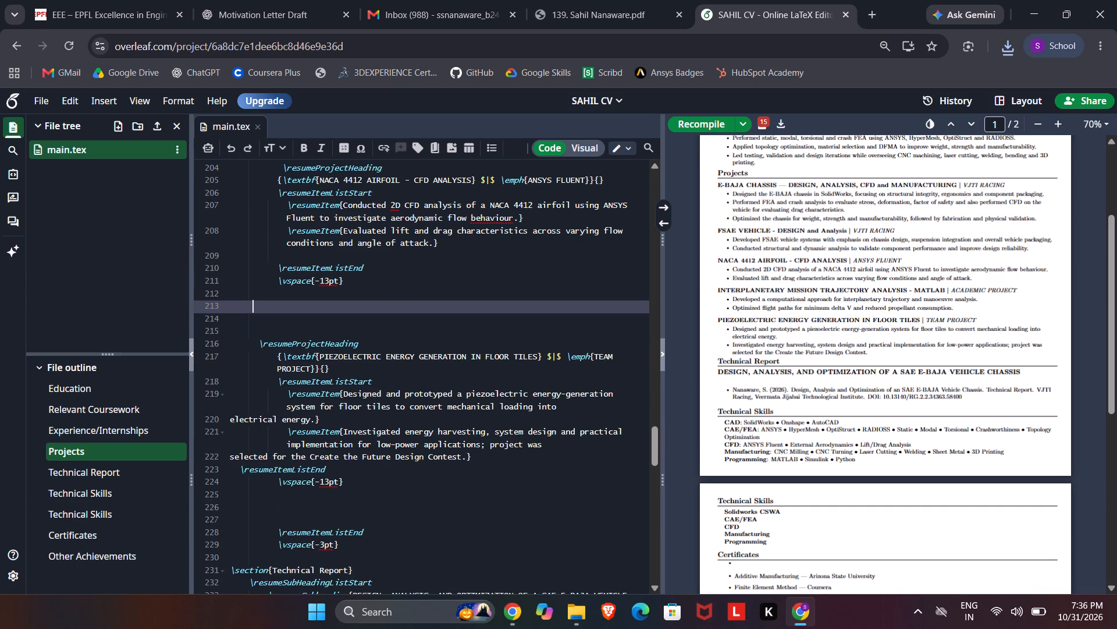
click(675, 122)
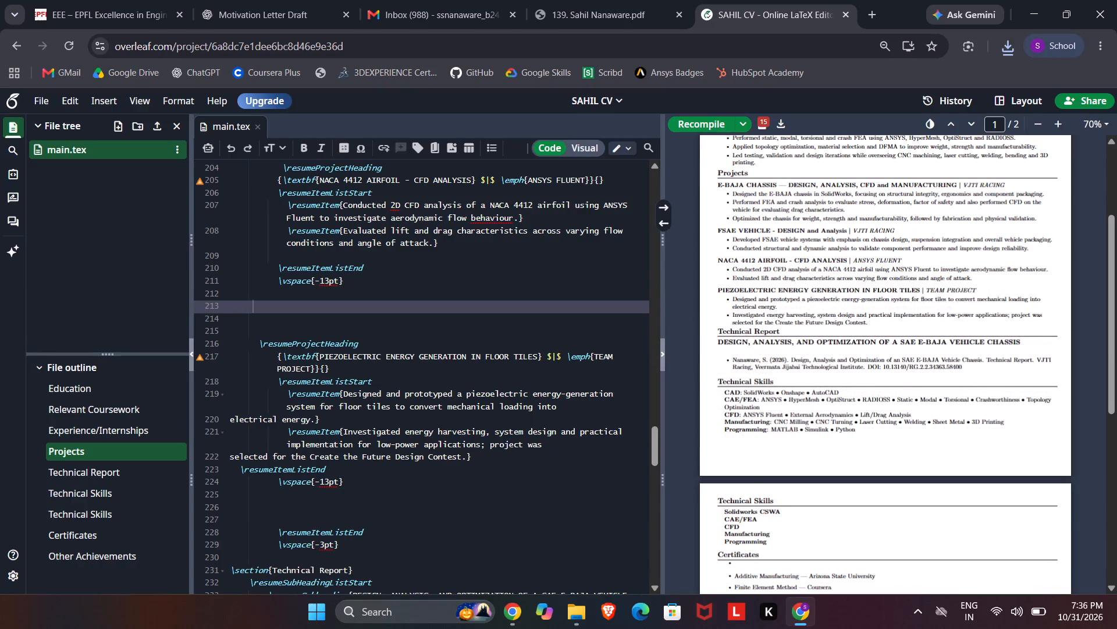
Delete the \resumeItemListStart command above the Nanaware citation in the Technical Report section and recompile the CV.
scroll(825, 317, up, 3)
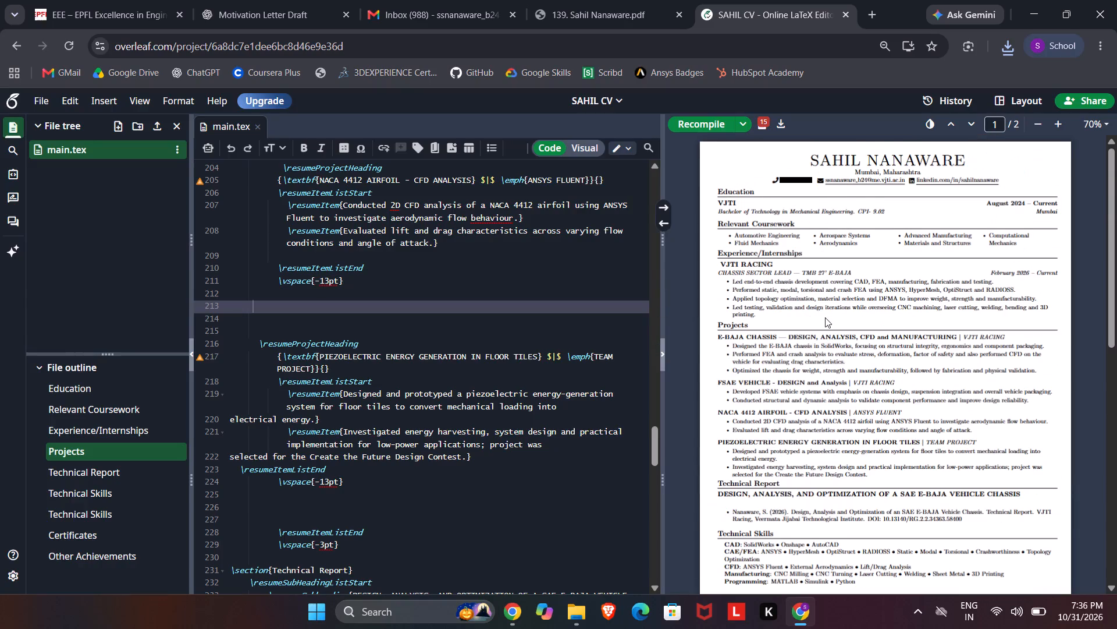
scroll(825, 317, down, 2)
scroll(465, 323, down, 1)
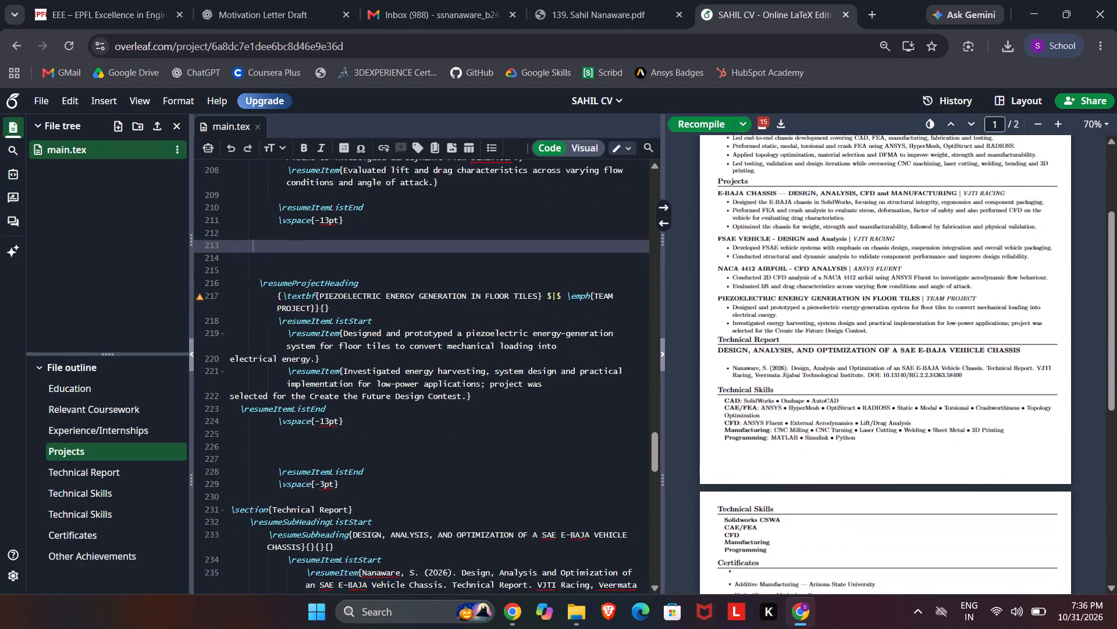
scroll(451, 299, down, 2)
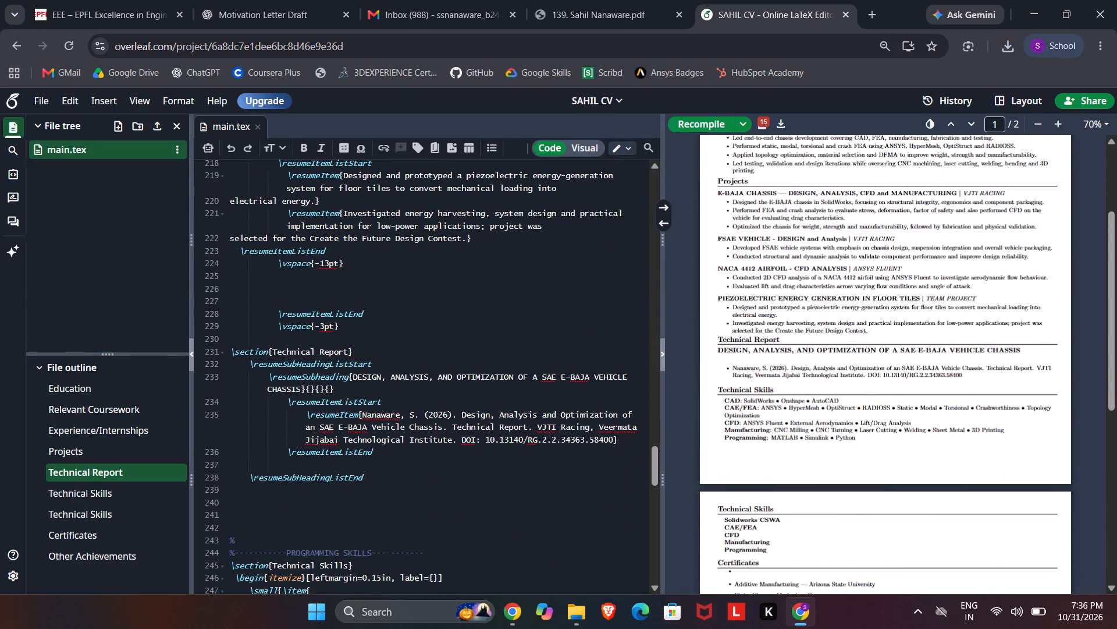
scroll(351, 383, down, 1)
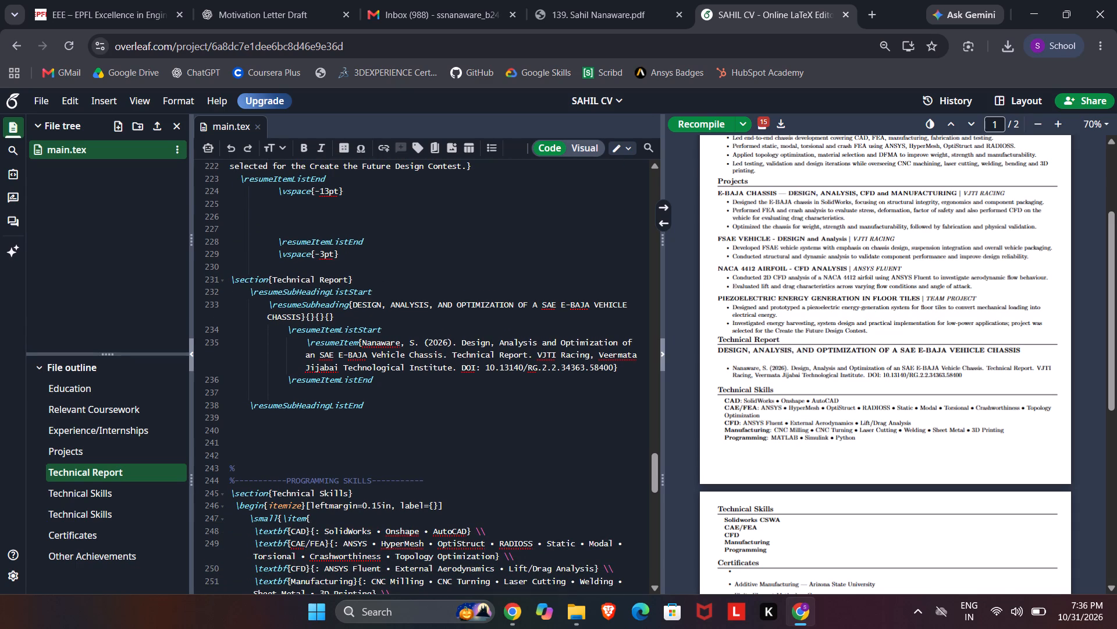
drag(387, 328, 351, 328)
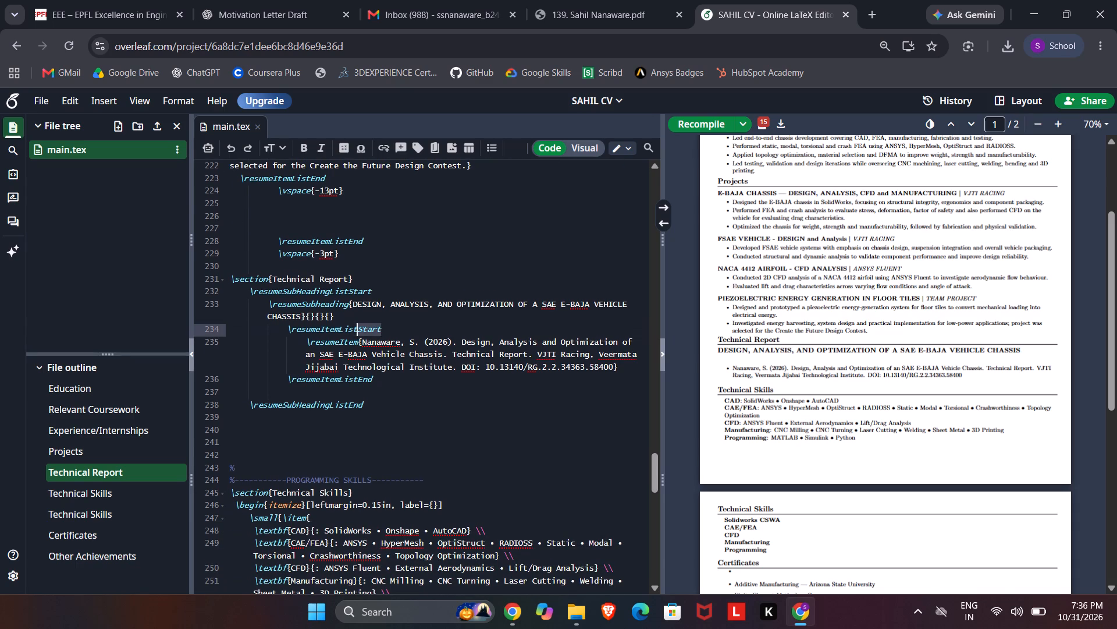
drag(351, 328, 289, 330)
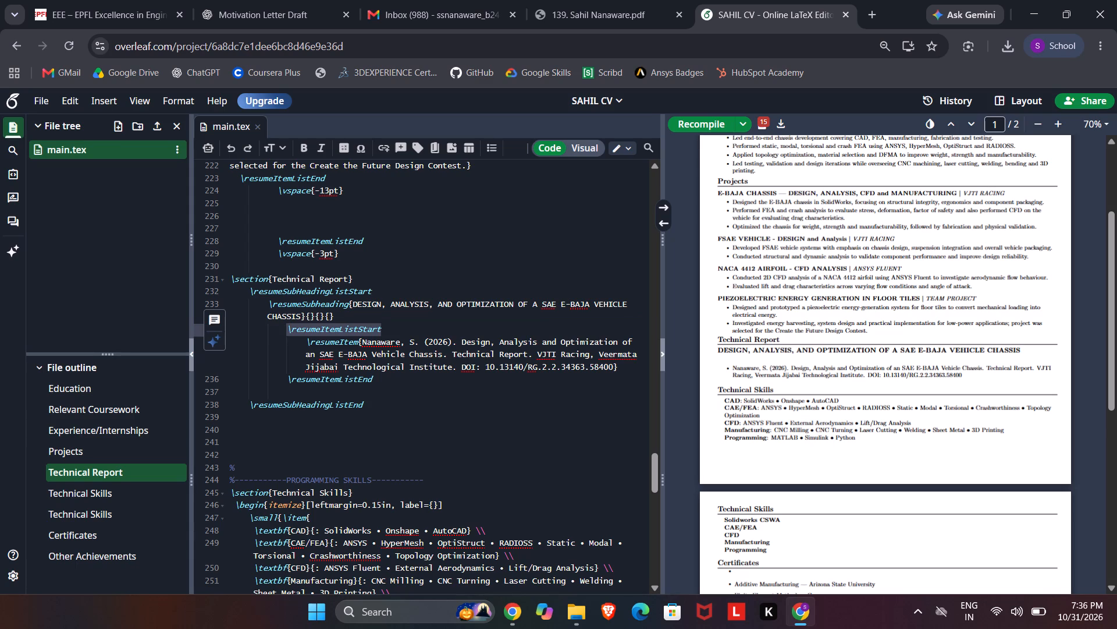
key(BackSpace)
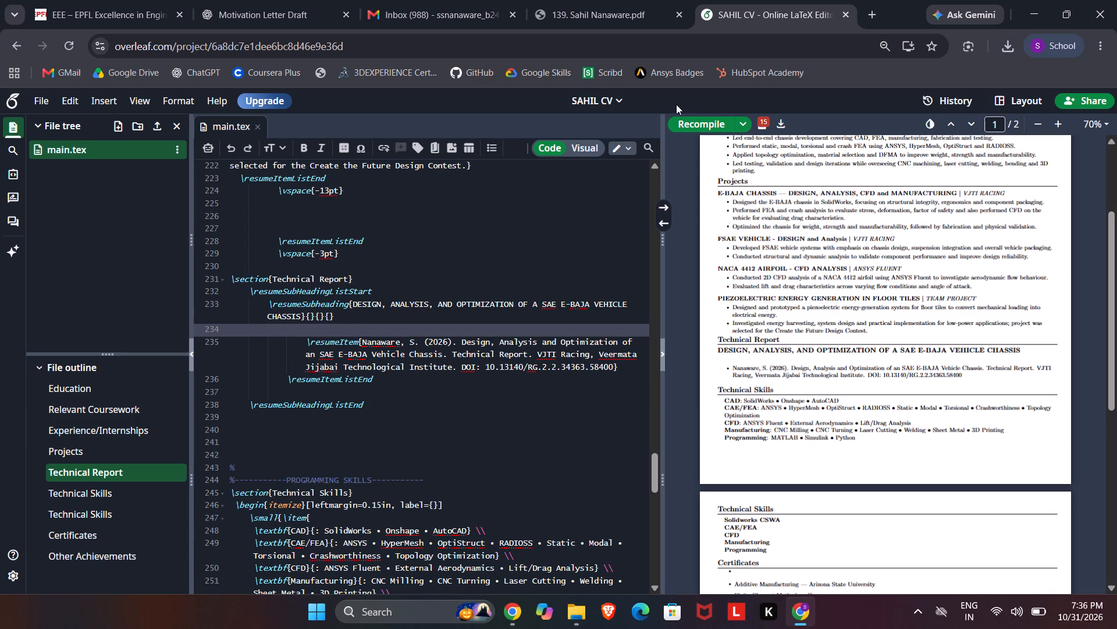
click(695, 121)
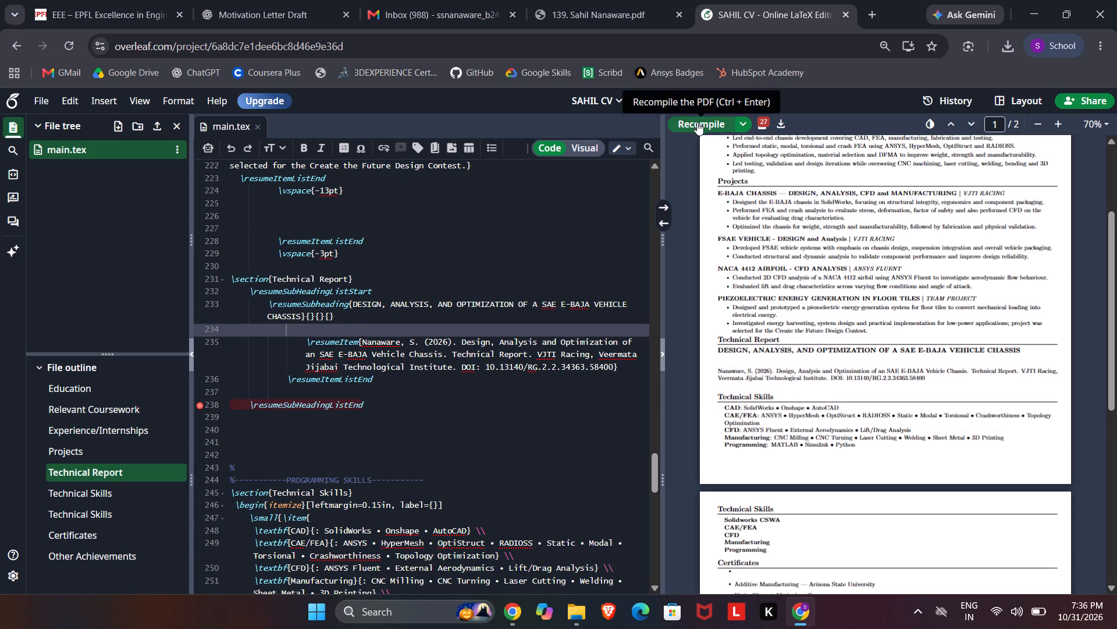
double_click(698, 125)
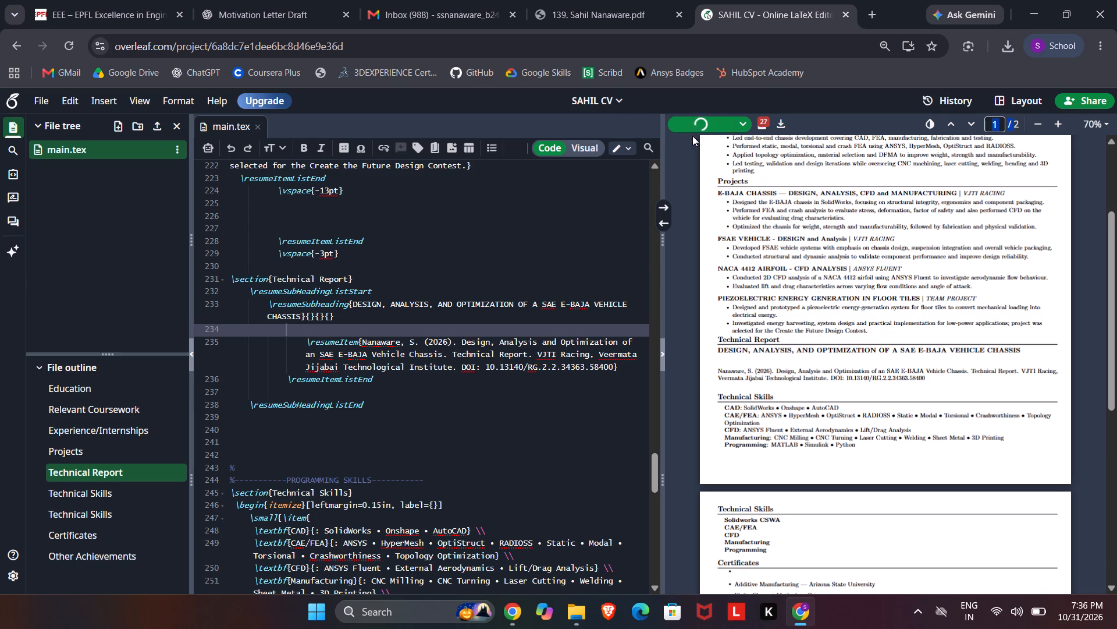
Delete the \resumeSubHeadingListEnd command closing the Technical Report section, along with a blank line beneath it, and recompile.
drag(384, 404, 237, 415)
key(BackSpace)
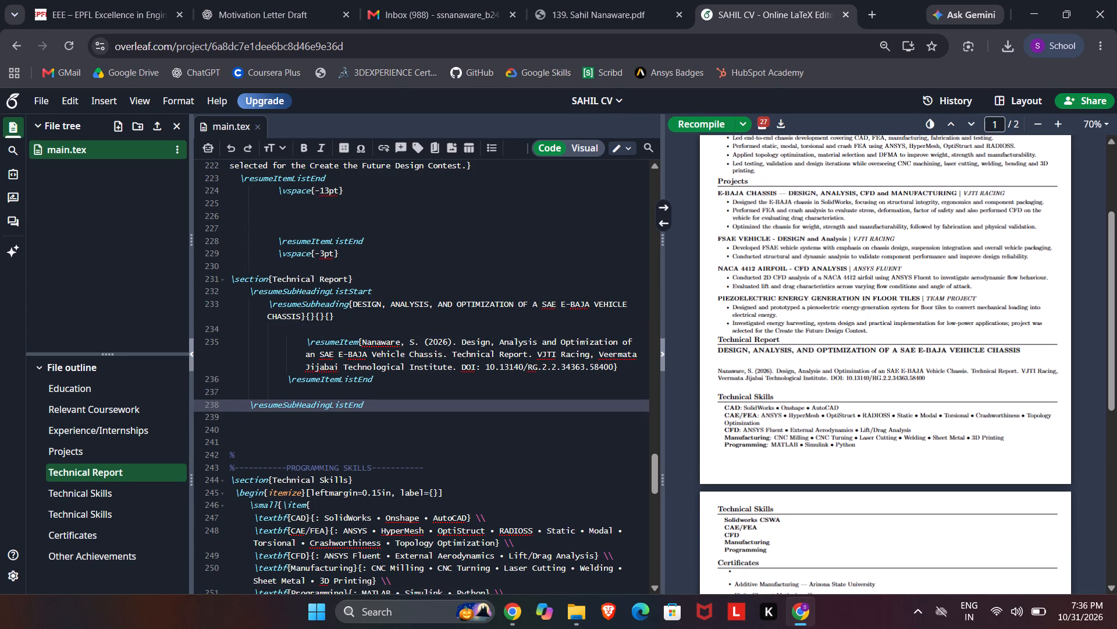
drag(378, 404, 253, 404)
key(BackSpace)
key(BackSpace)
key(BackSpace)
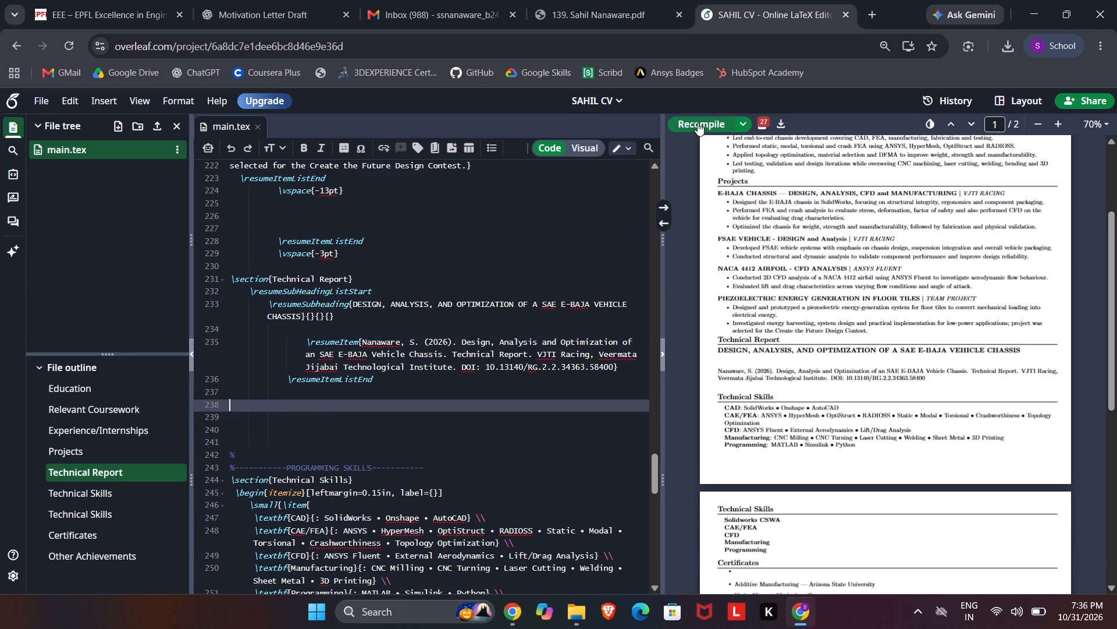
click(698, 123)
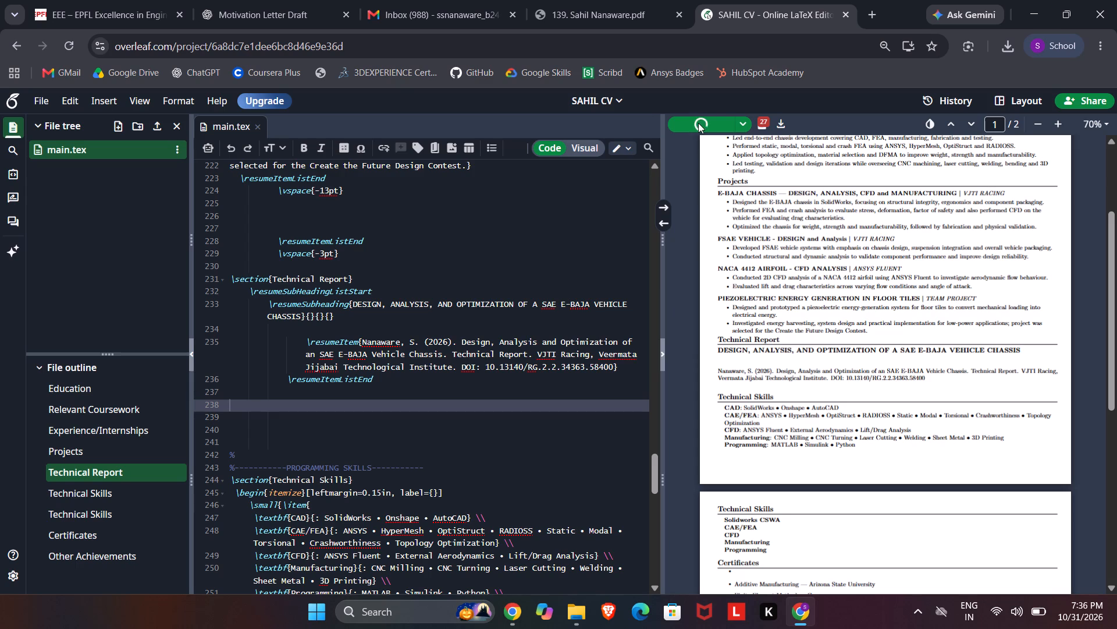
Remove the blank line between the Technical Report subheading and its citation item, and recompile the CV.
click(344, 327)
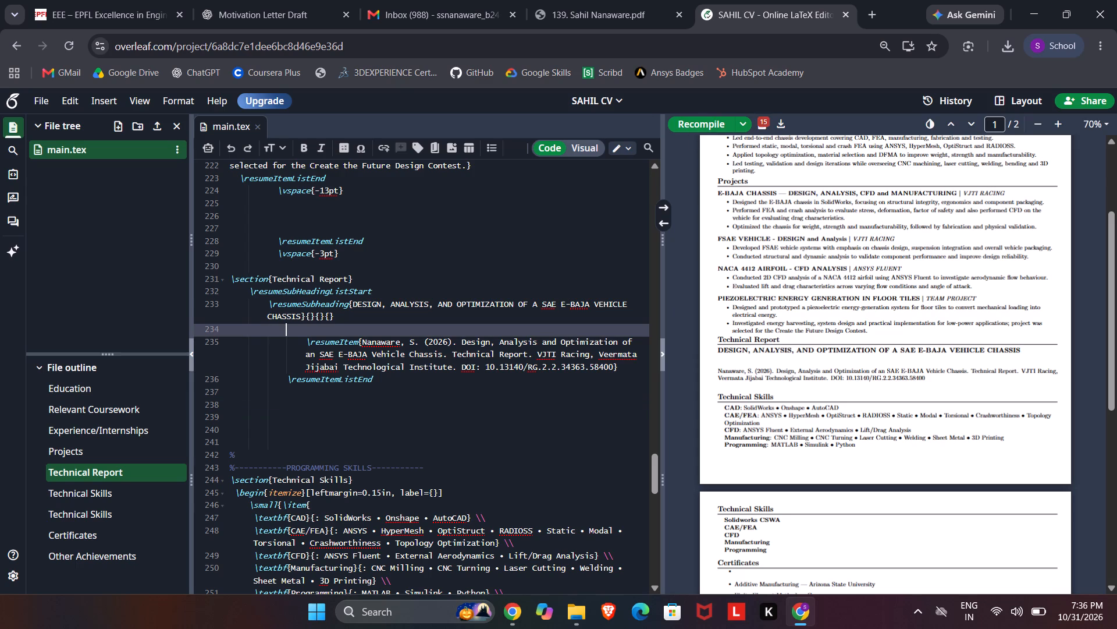
drag(380, 293, 243, 297)
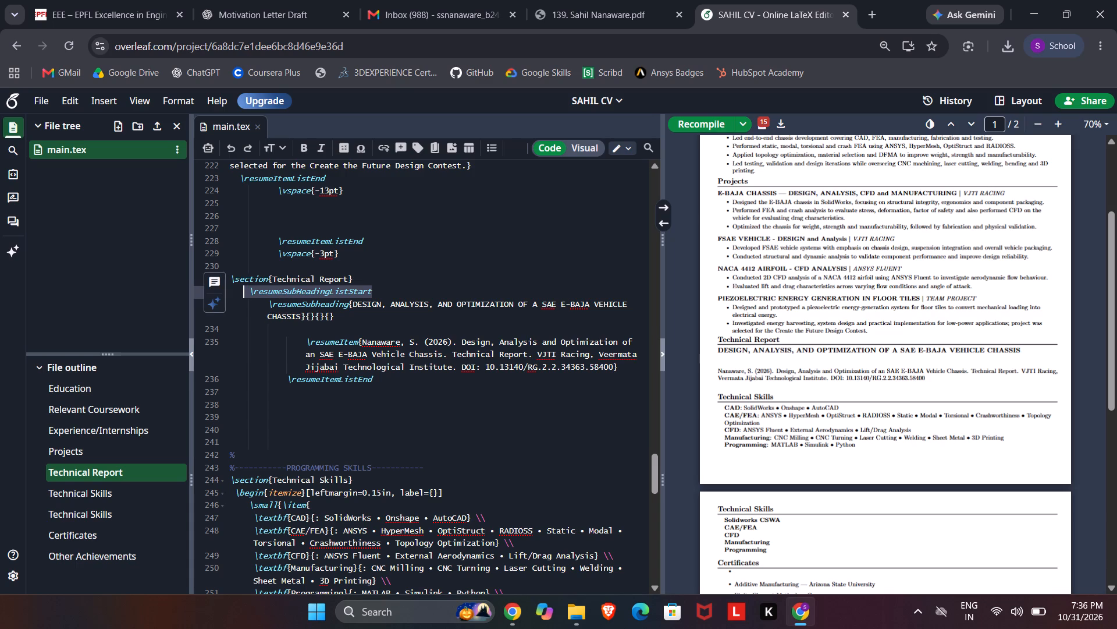
click(362, 323)
click(350, 327)
key(BackSpace)
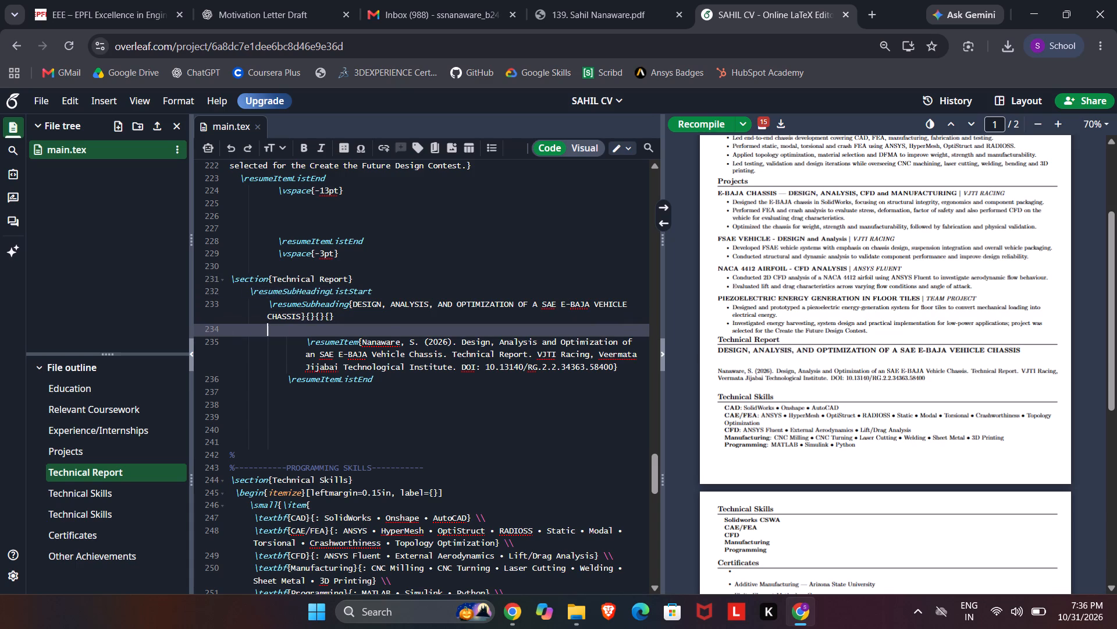
key(BackSpace)
key(BackSpace)
key(BackSpace)
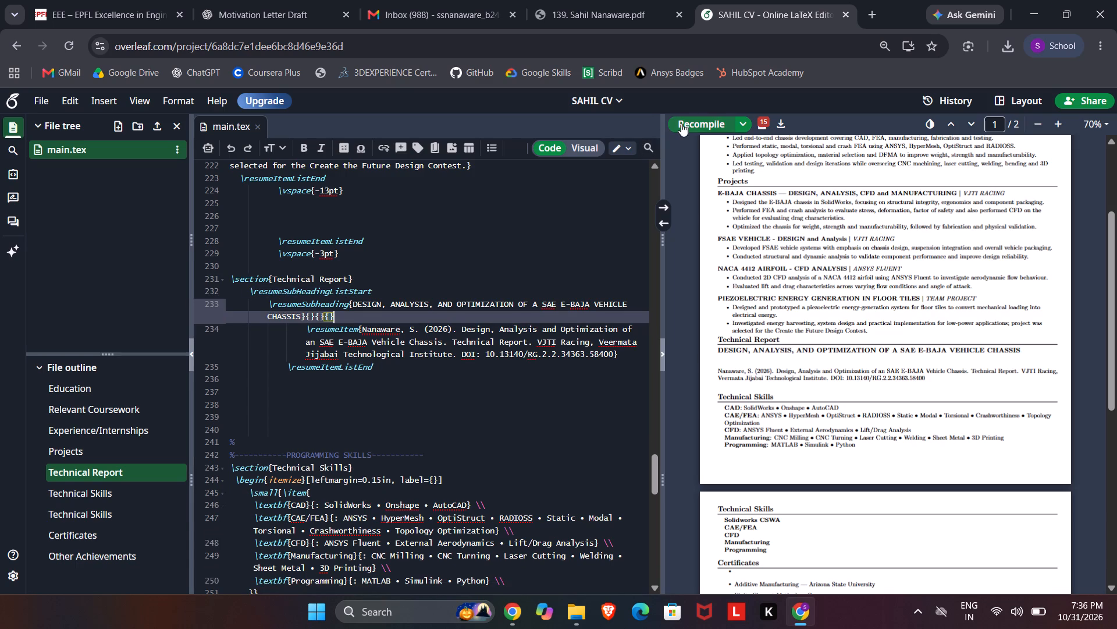
click(681, 123)
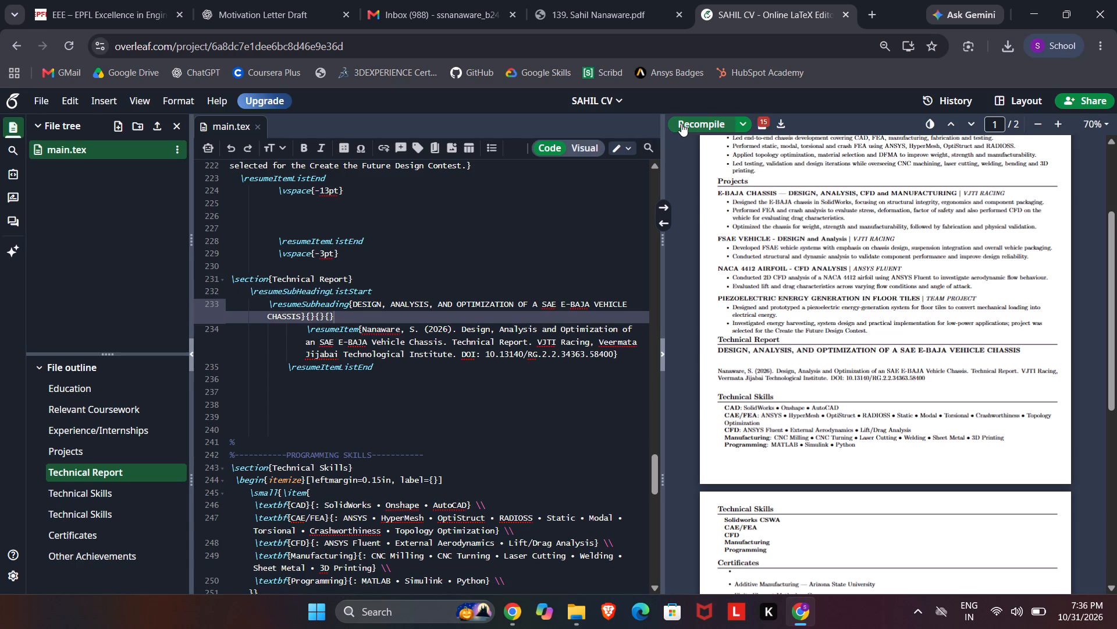
click(681, 123)
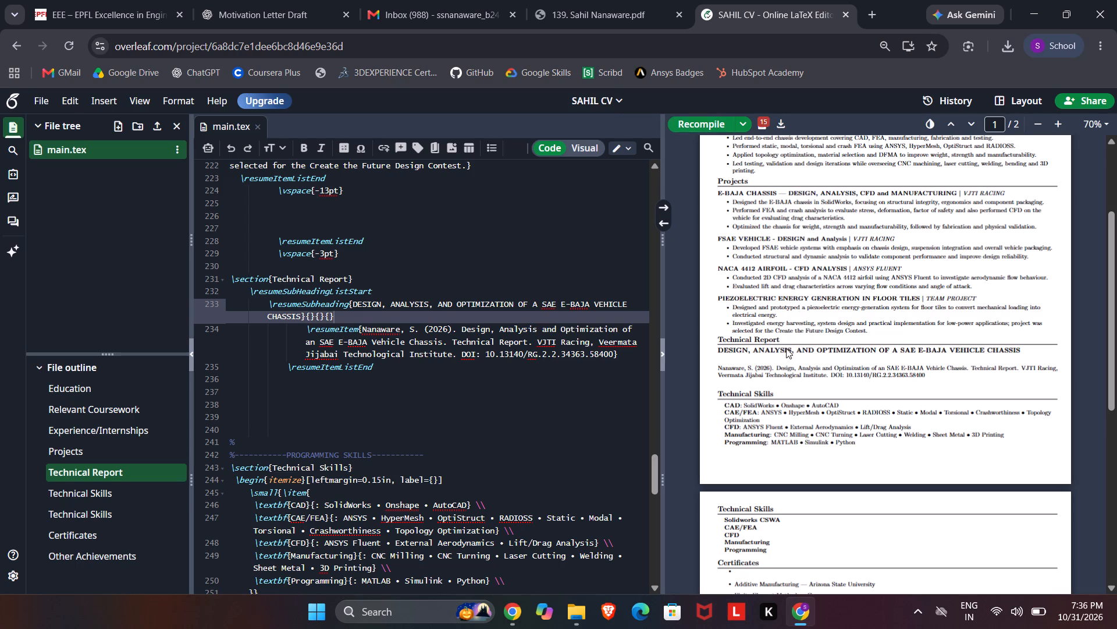
Copy the Projects heading with its E-BAJA Chassis entry in main.tex and paste the block directly above the Technical Report section.
scroll(499, 334, up, 1)
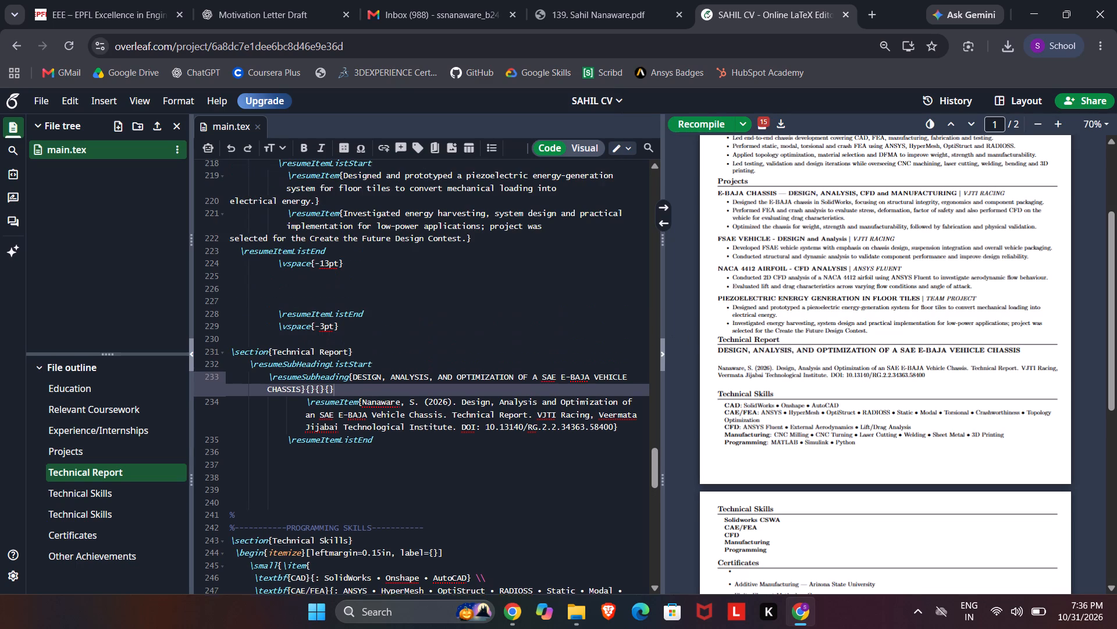
scroll(497, 333, up, 3)
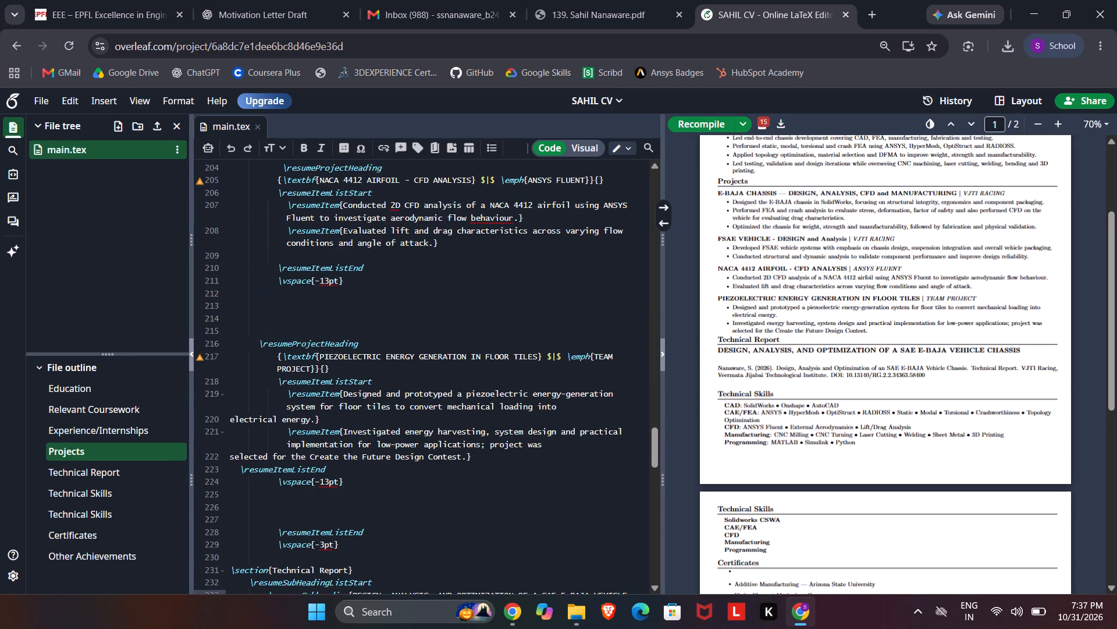
scroll(443, 383, up, 8)
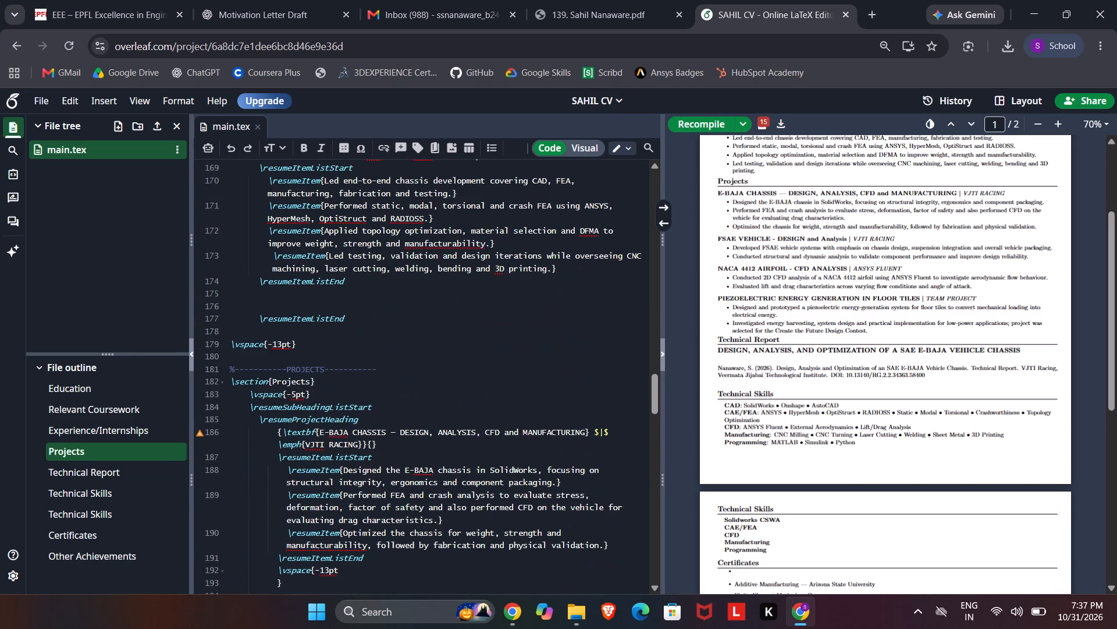
scroll(360, 370, up, 1)
scroll(360, 370, down, 3)
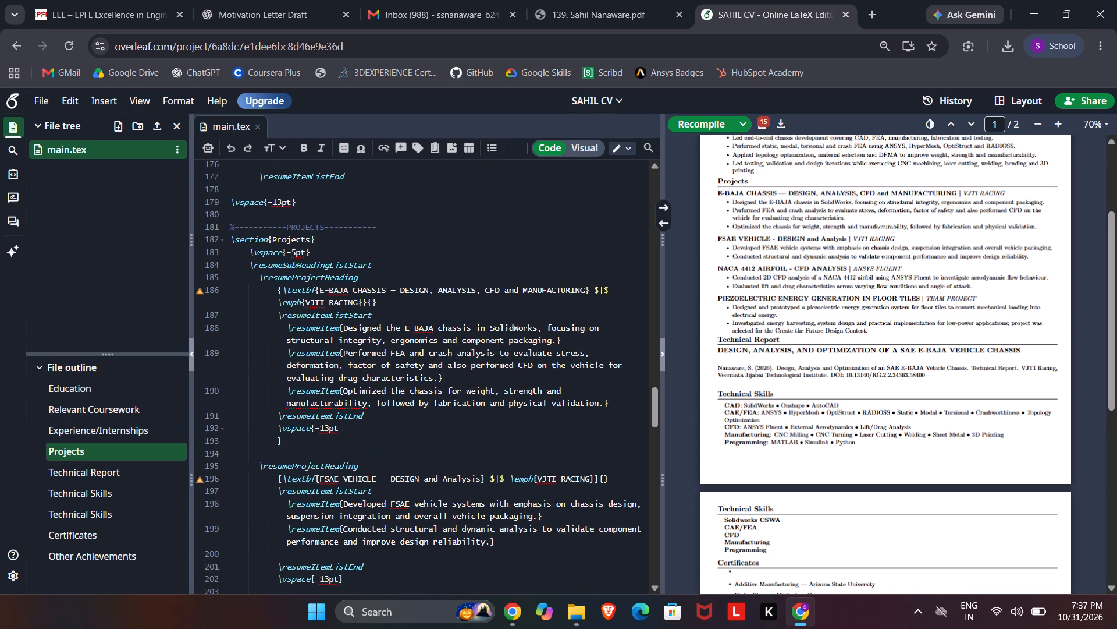
drag(308, 446, 299, 441)
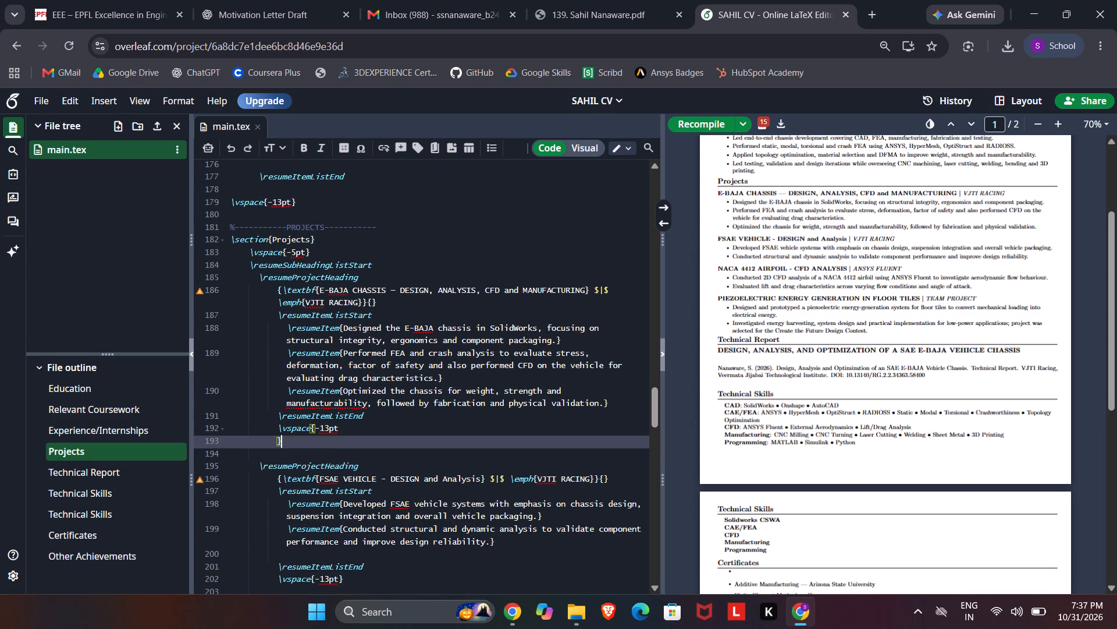
drag(299, 441, 232, 241)
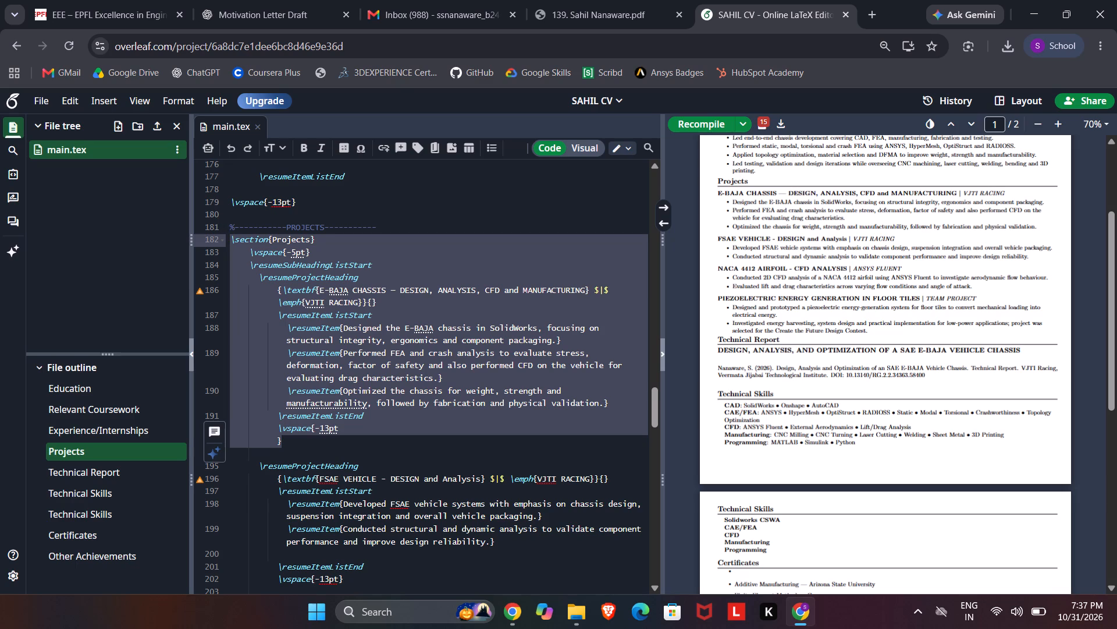
key(ctrl+c)
scroll(341, 366, down, 11)
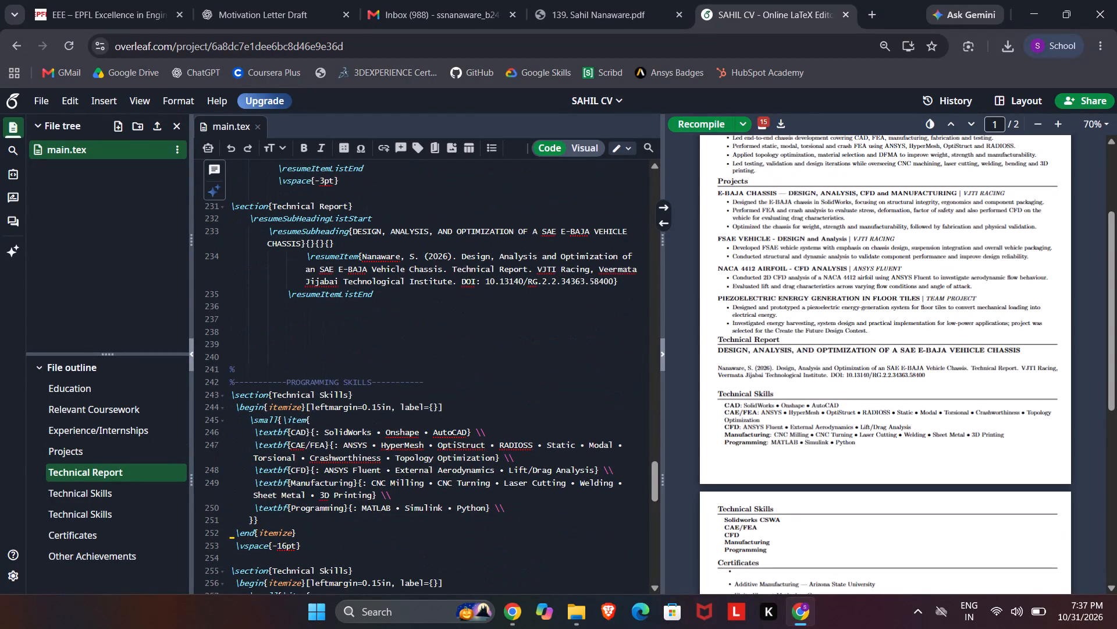
scroll(318, 362, down, 4)
scroll(291, 345, up, 3)
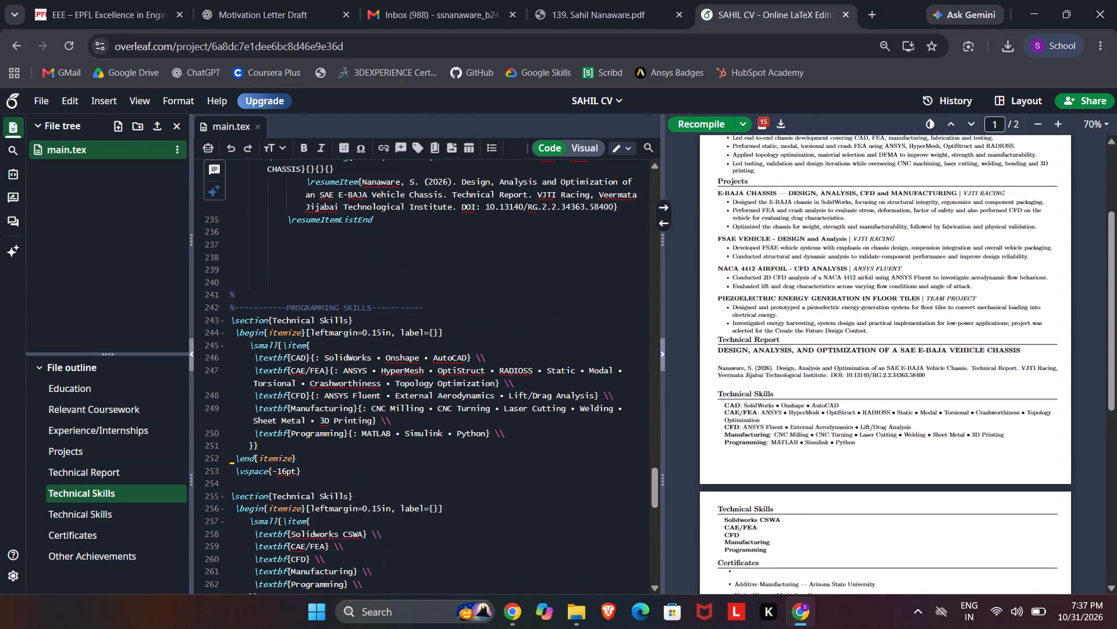
scroll(278, 332, up, 2)
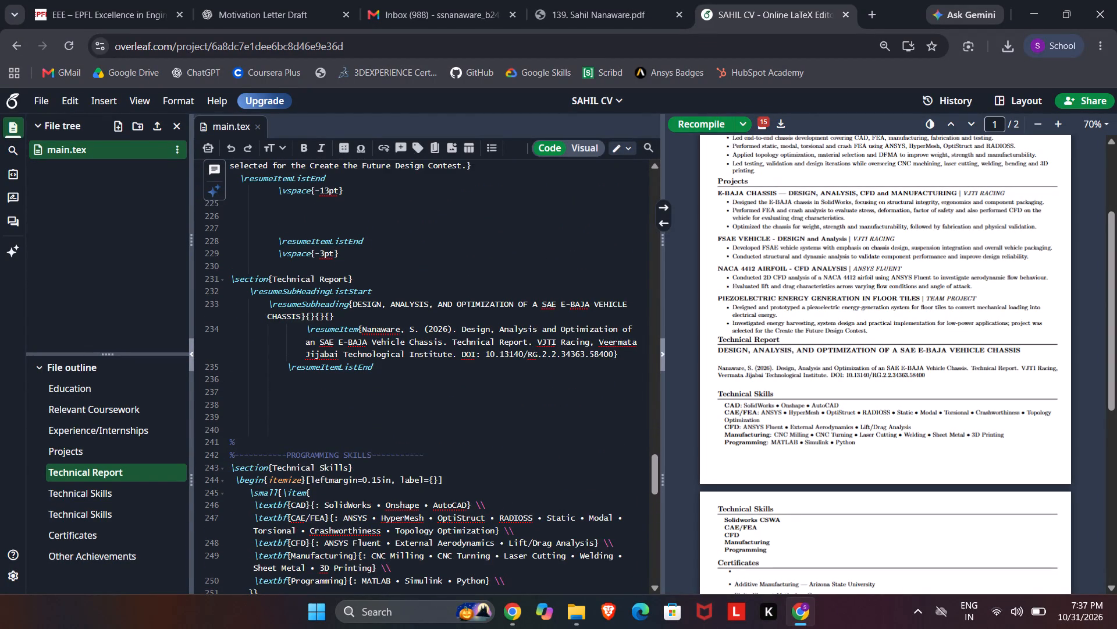
scroll(405, 387, up, 1)
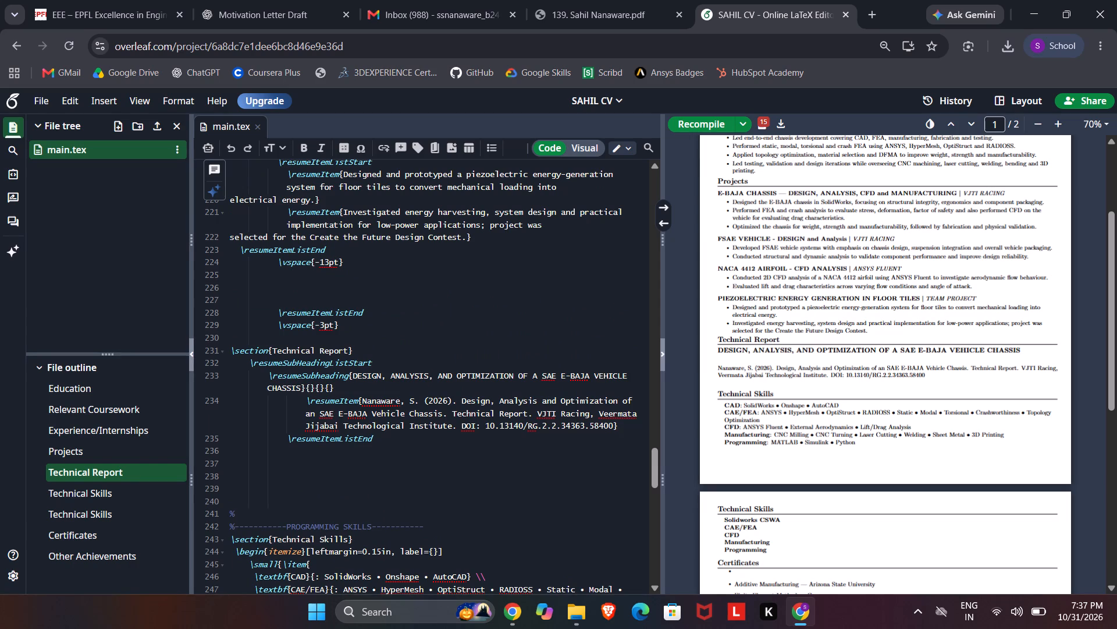
click(333, 340)
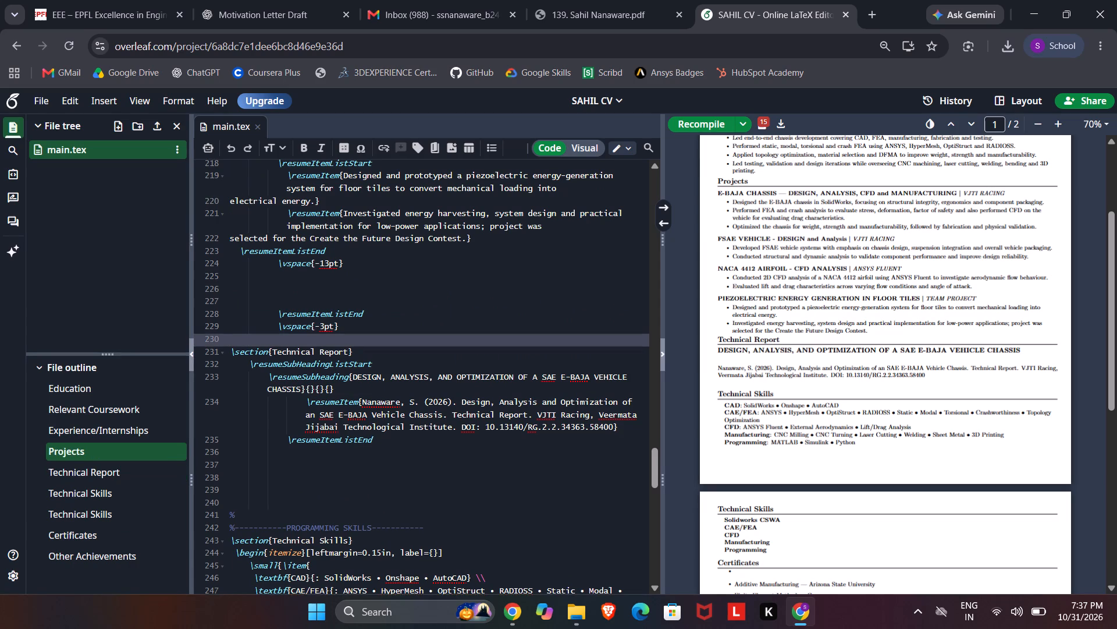
key(ctrl+v)
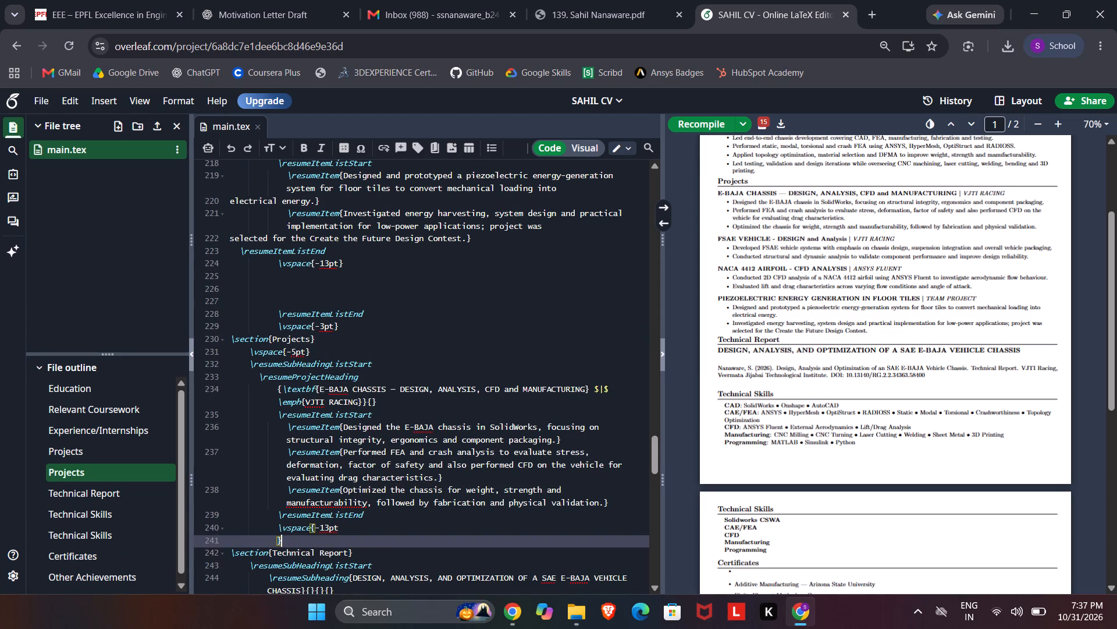
Move the title text "Technical Report" from the old section heading into the pasted block's heading, replacing "Projects".
drag(348, 554, 274, 558)
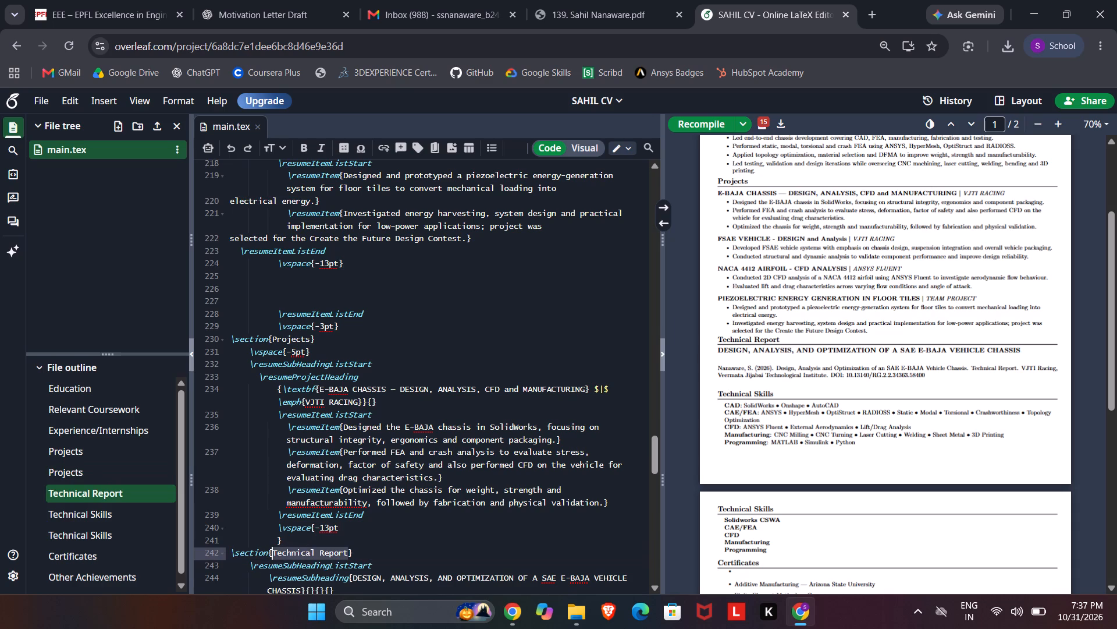
drag(274, 558, 276, 557)
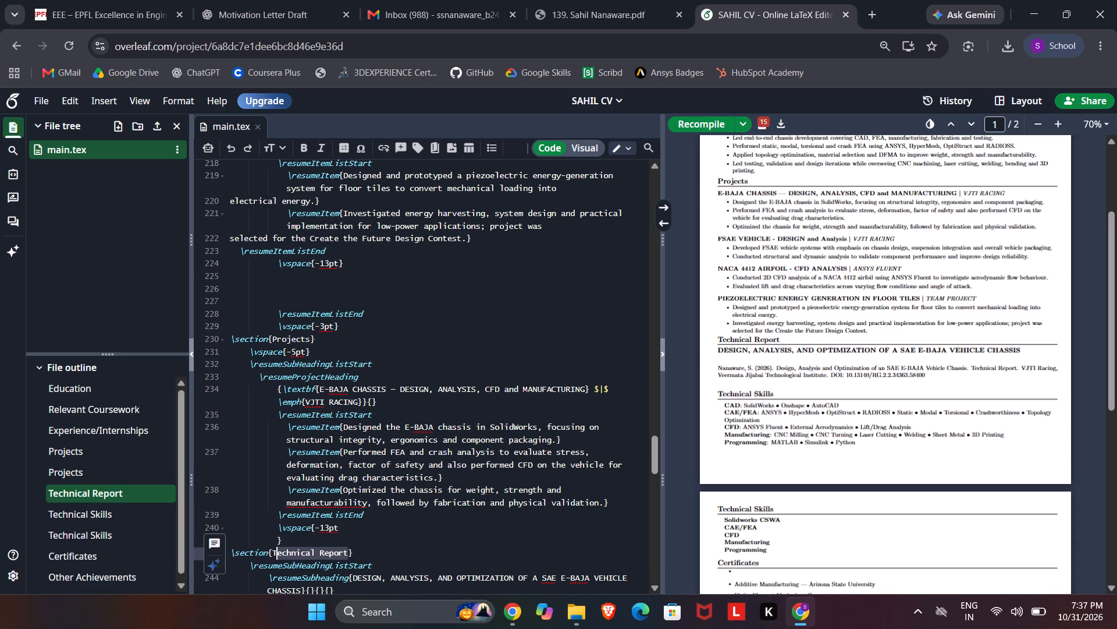
click(272, 553)
triple_click(280, 553)
click(293, 553)
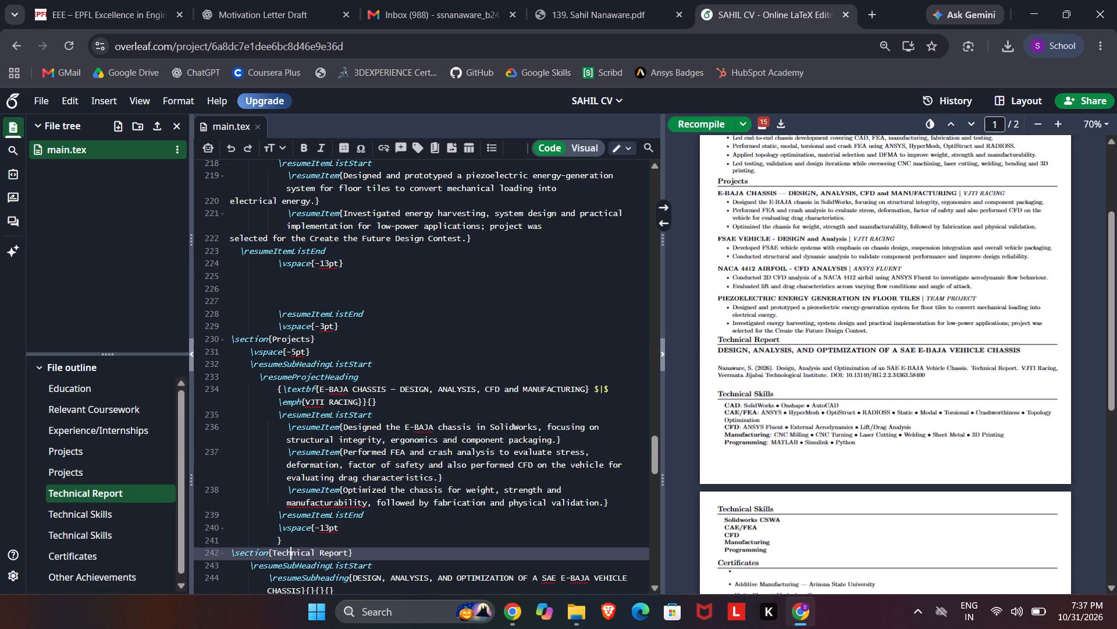
drag(348, 553, 276, 557)
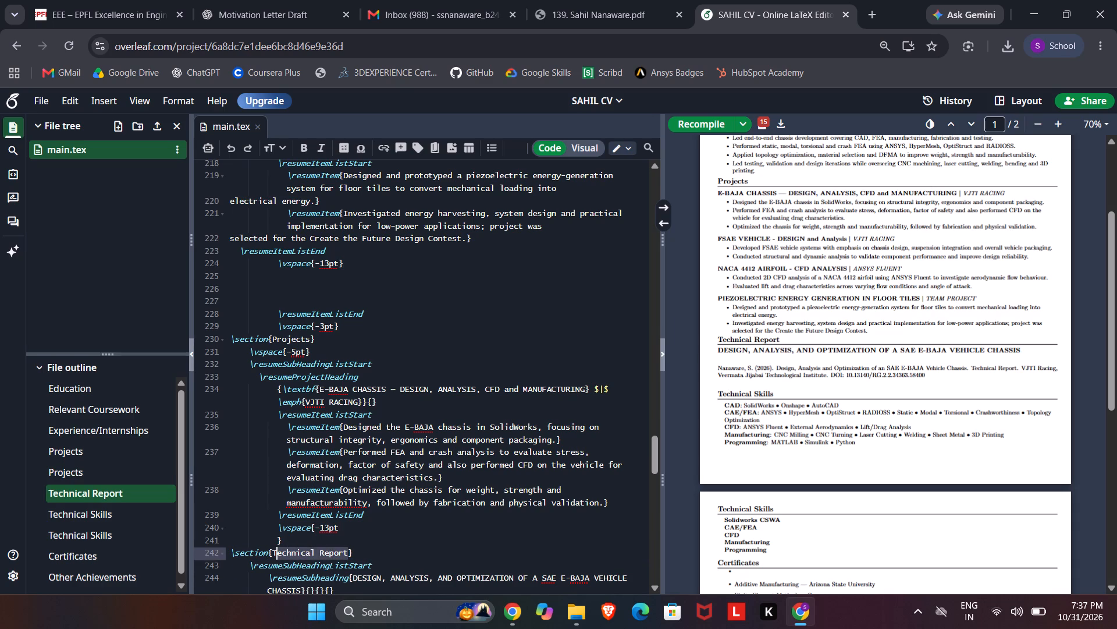
drag(276, 557, 274, 557)
key(ctrl+x)
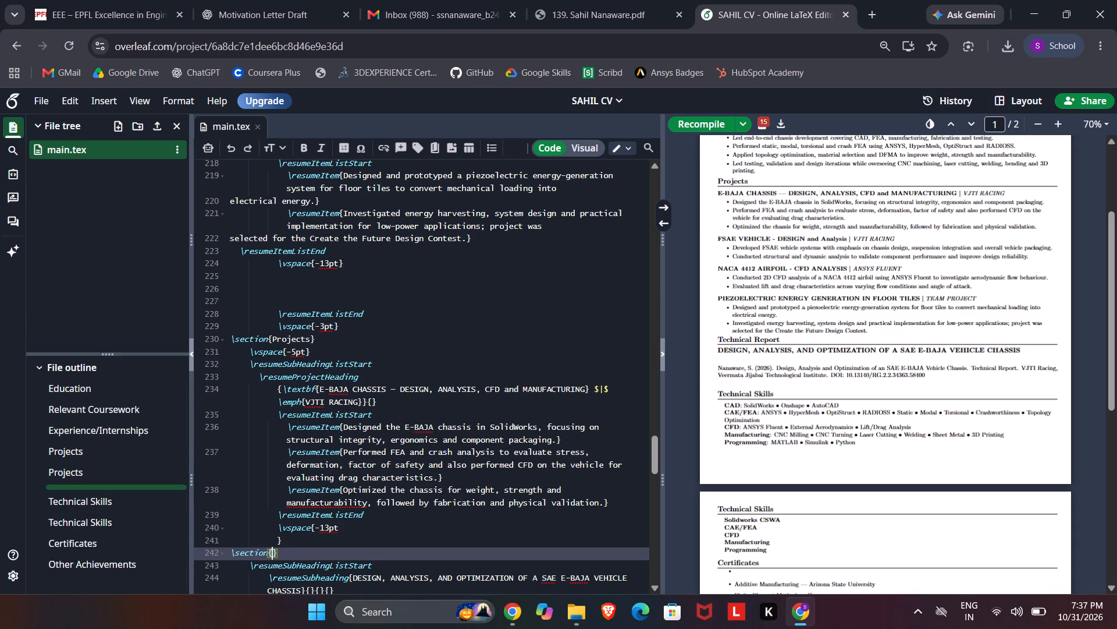
drag(311, 340, 275, 340)
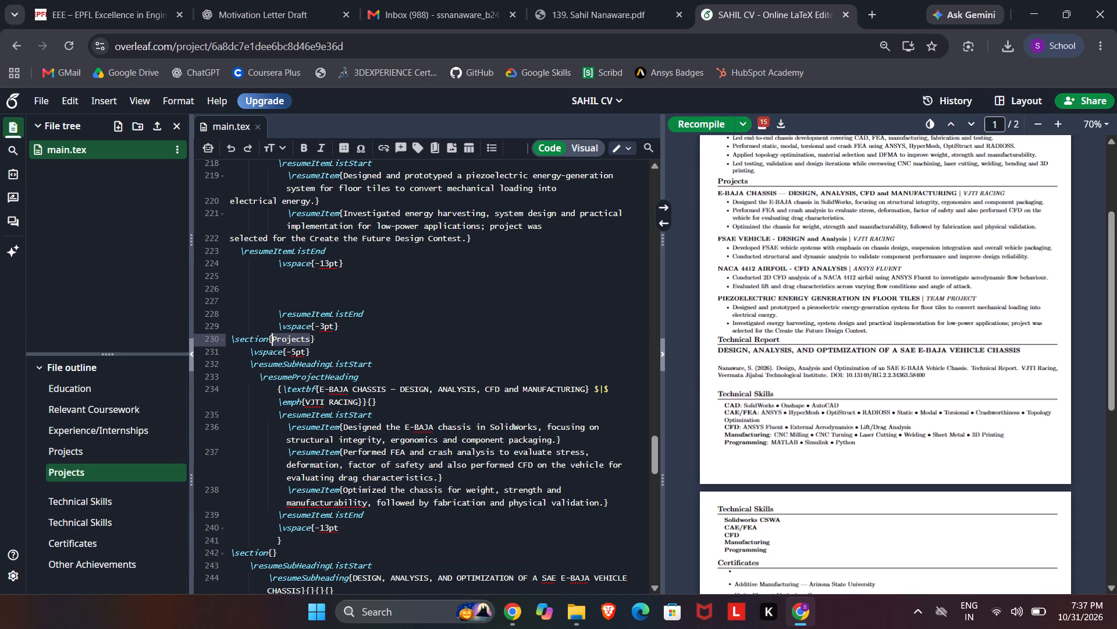
drag(275, 340, 273, 340)
key(ctrl+v)
Replace the pasted entry's bold title with "DESIGN, ANALYSIS, AND OPTIMIZATION OF A SAE E-BAJA VEHICLE CHASSIS", copied from the old subheading.
scroll(334, 373, down, 2)
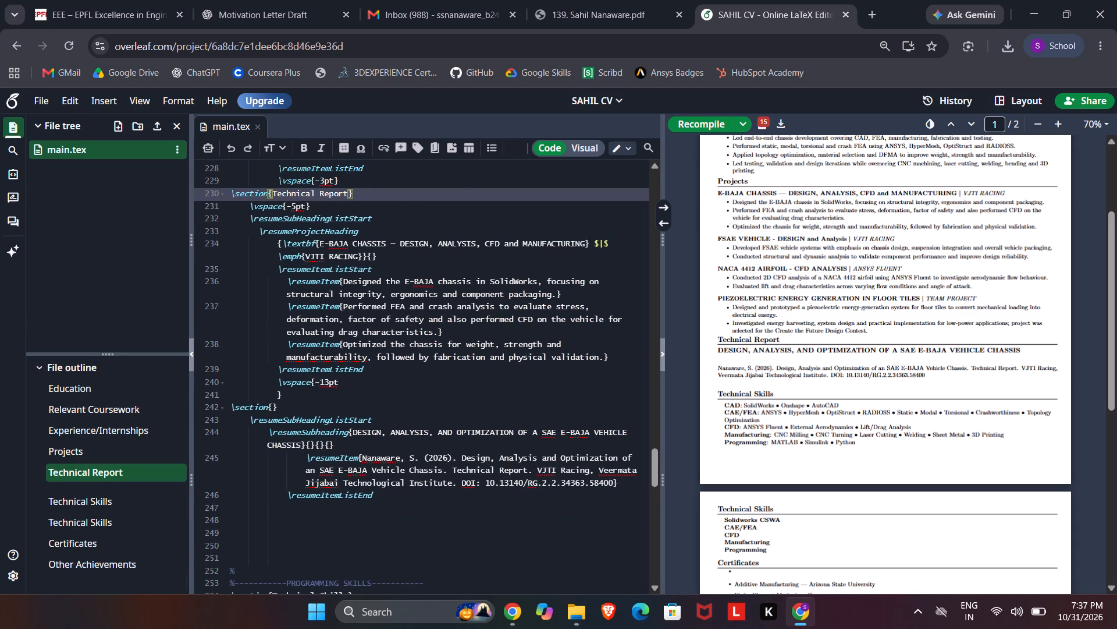
drag(300, 444, 358, 427)
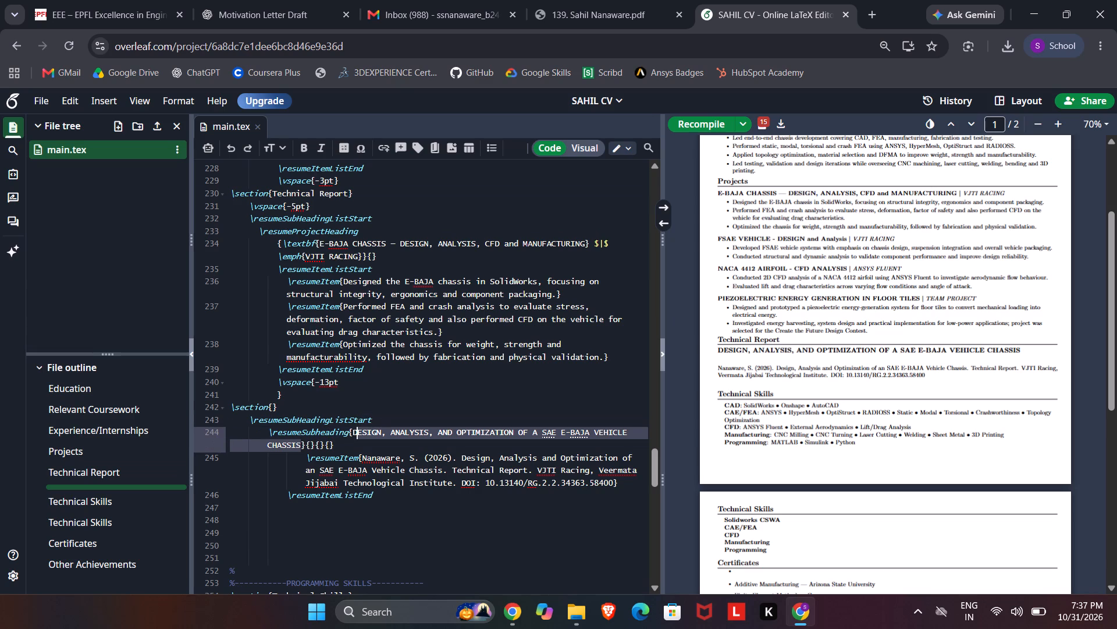
drag(358, 427, 354, 429)
key(ctrl+c)
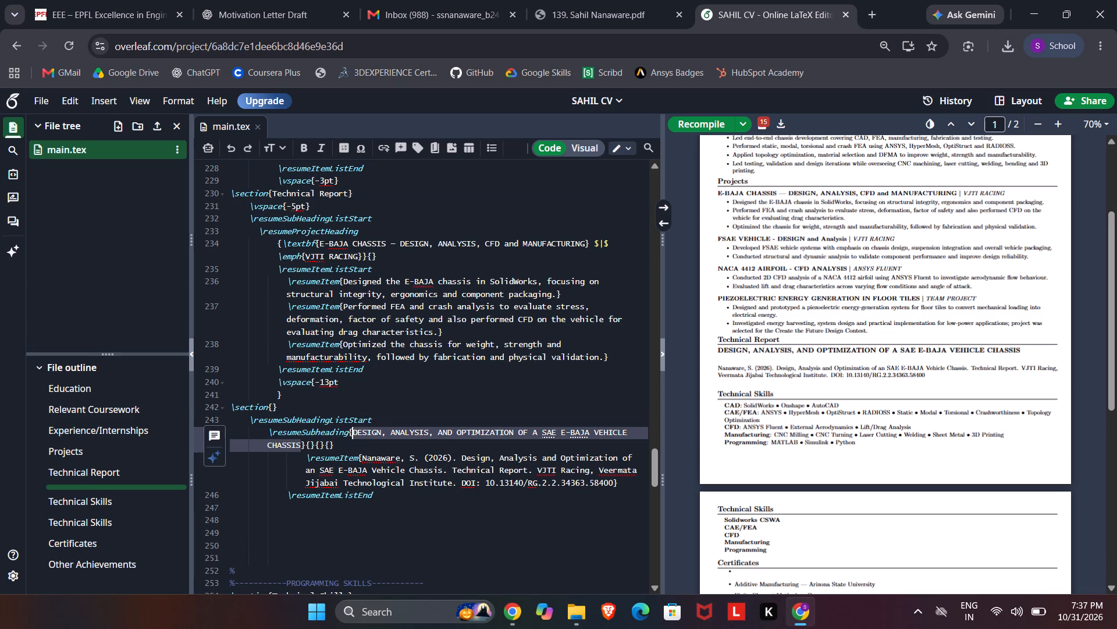
drag(319, 243, 583, 242)
key(ctrl+v)
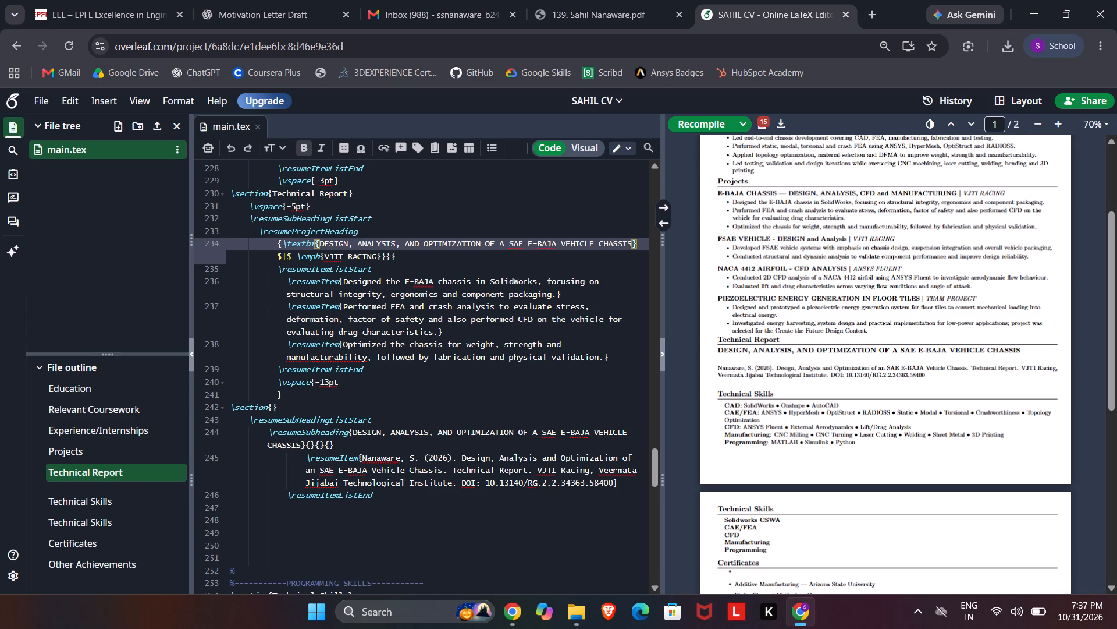
Delete "VJTI RACING" from the \emph braces of the new Technical Report entry.
drag(377, 257, 328, 262)
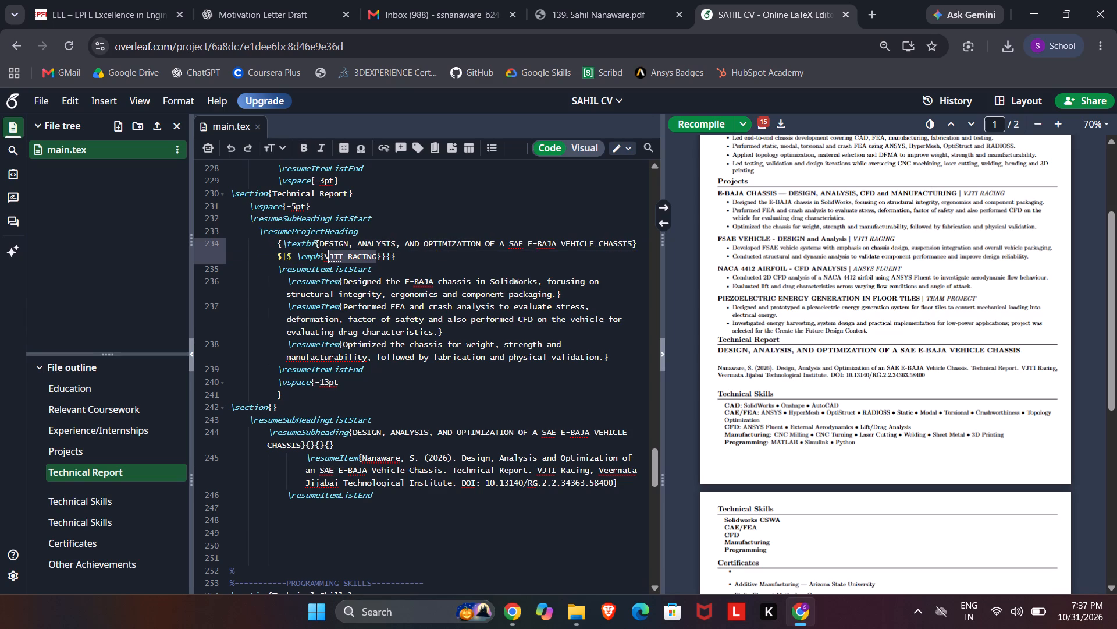
drag(328, 262, 326, 262)
key(BackSpace)
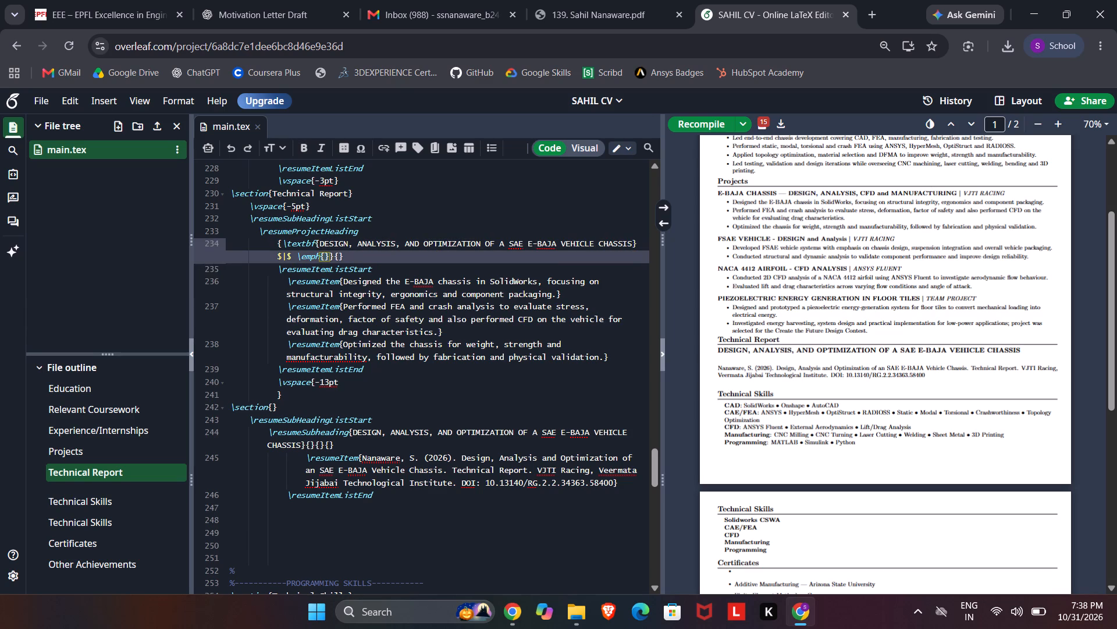
Replace the new entry's first bullet text with the 2026 technical report citation and DOI copied from the old block.
drag(362, 455, 572, 480)
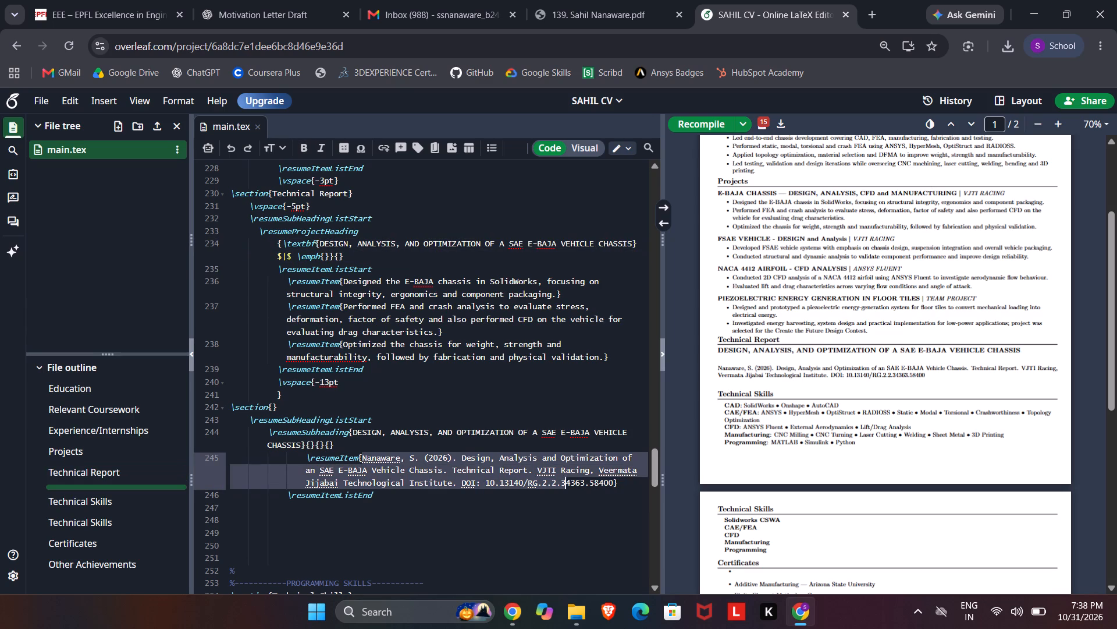
drag(572, 480, 612, 480)
key(ctrl+c)
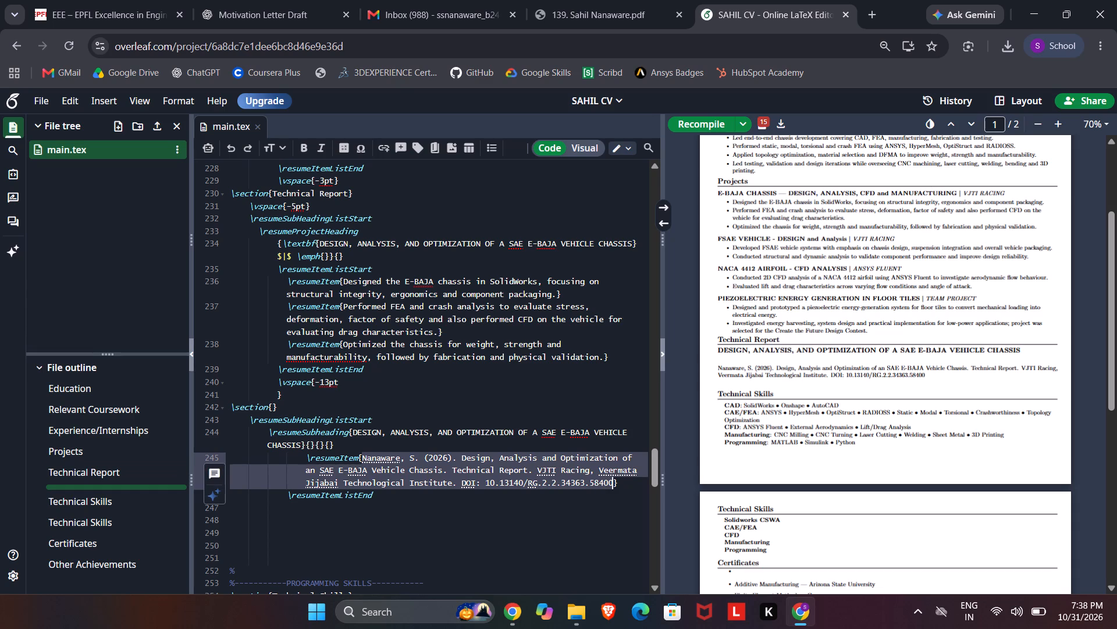
drag(344, 280, 429, 292)
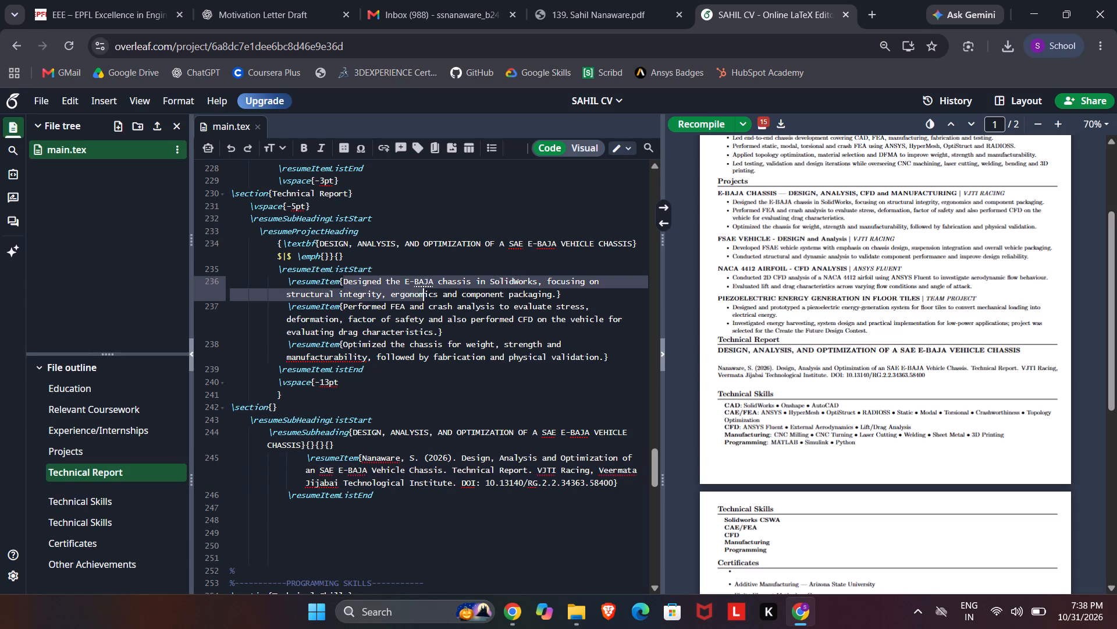
drag(429, 292, 556, 292)
key(ctrl+v)
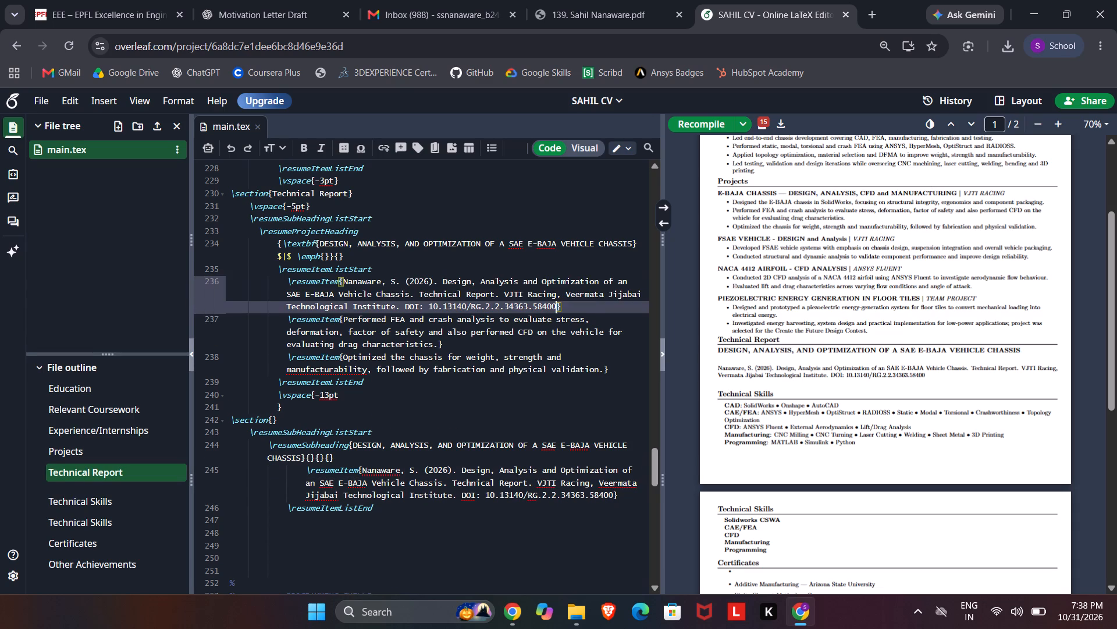
Delete the old untitled section block beneath the new Technical Report entry, from its \section line through \resumeItemListEnd.
drag(399, 511, 268, 411)
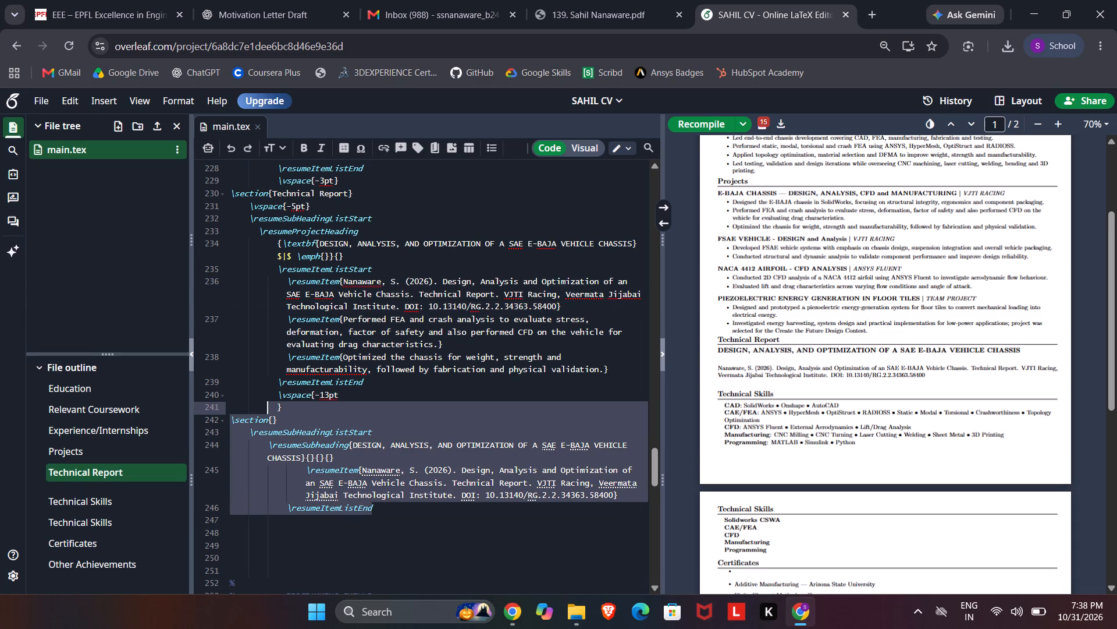
drag(268, 411, 236, 420)
click(236, 420)
key(BackSpace)
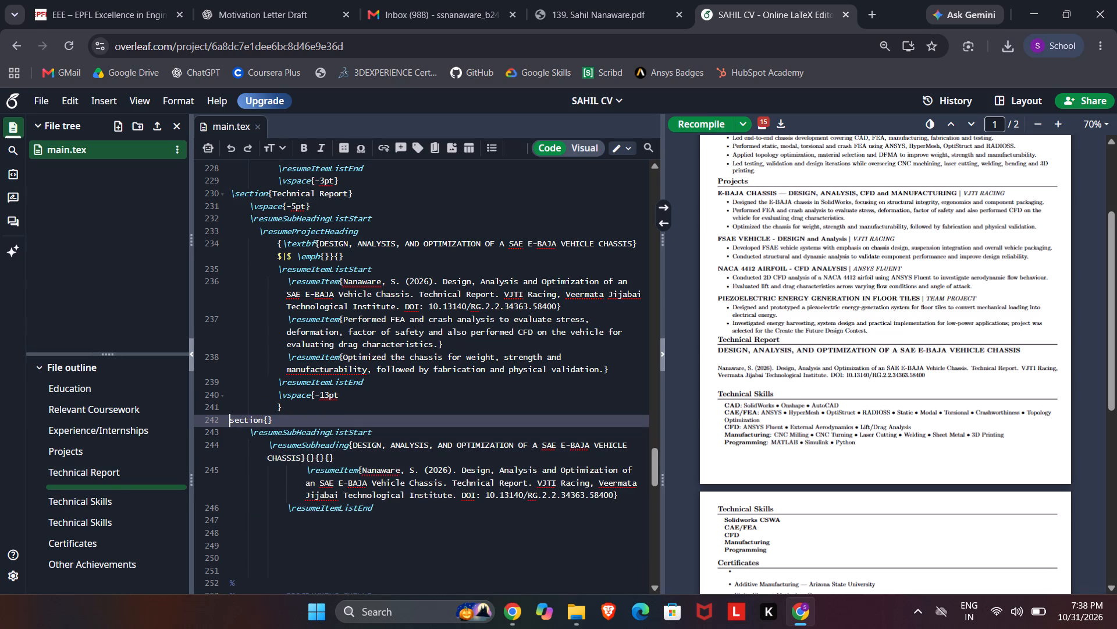
drag(394, 513, 225, 423)
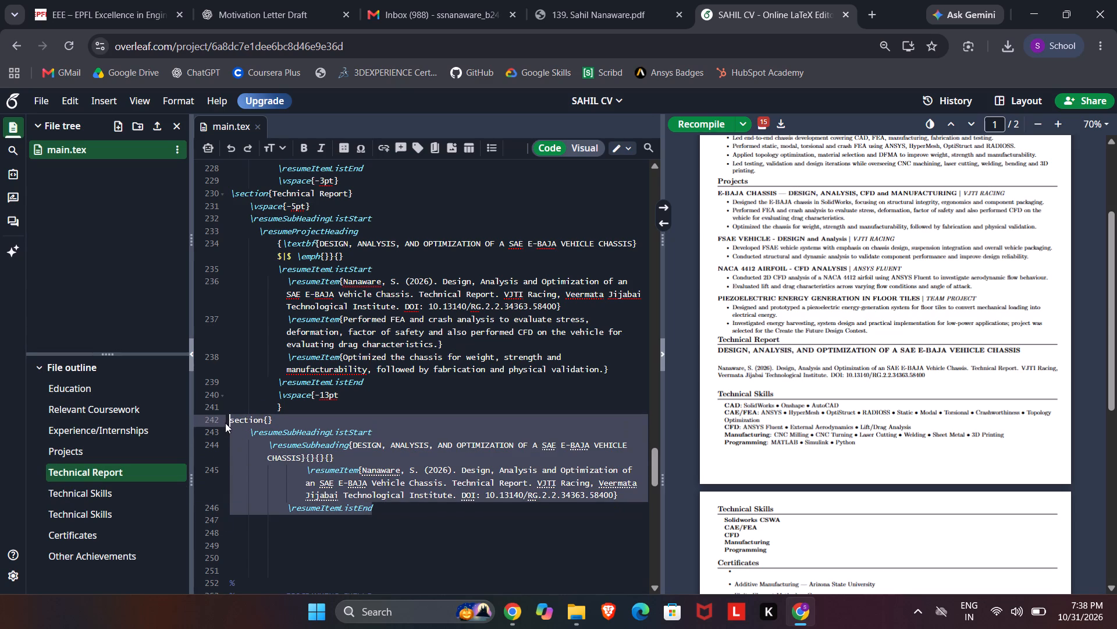
key(BackSpace)
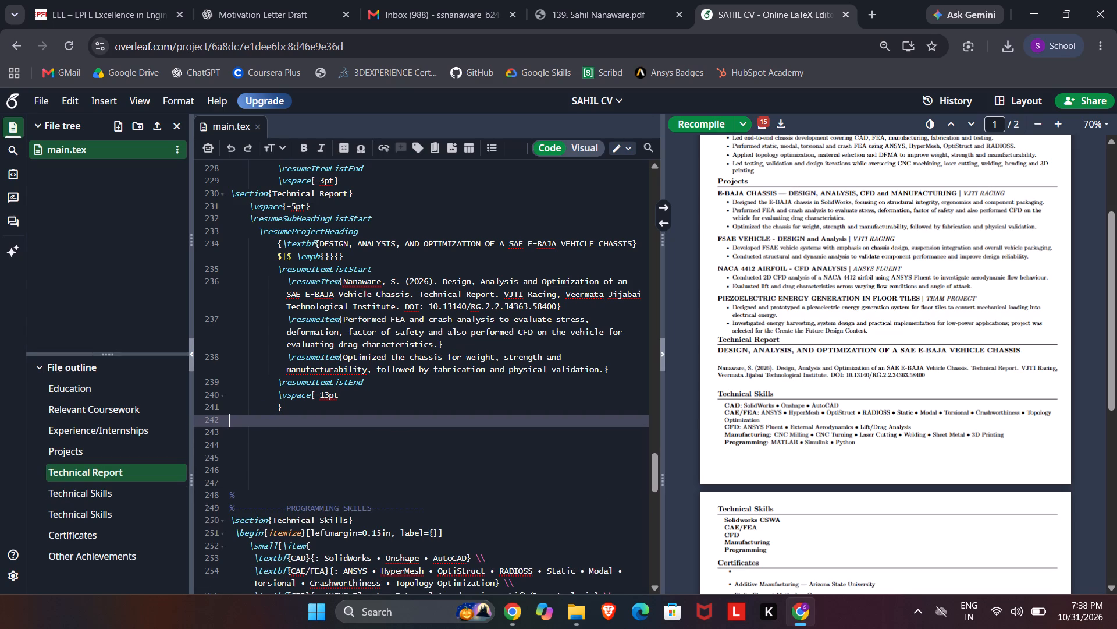
Delete the leftover FEA and weight-optimization bullets from the new Technical Report entry and recompile the CV.
drag(354, 394, 339, 394)
click(384, 383)
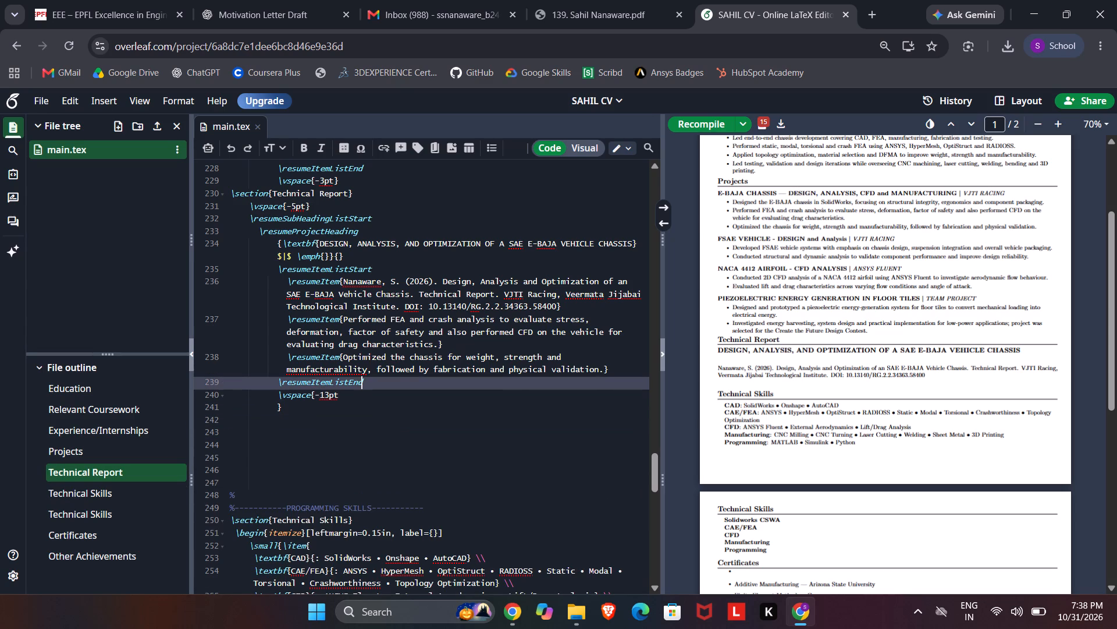
drag(618, 369, 290, 296)
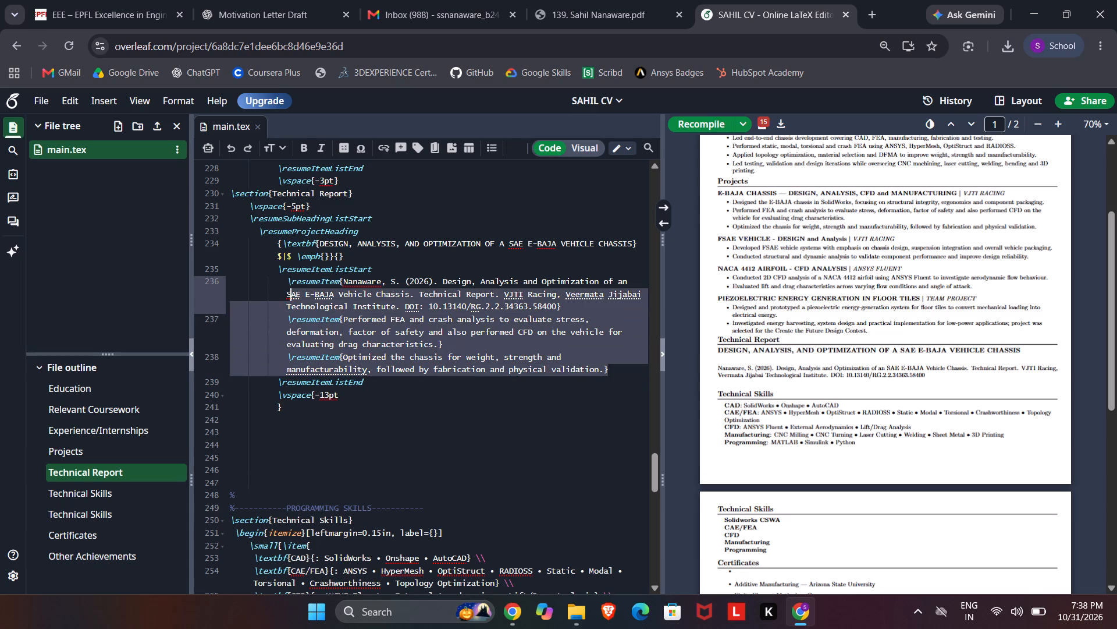
drag(290, 296, 286, 323)
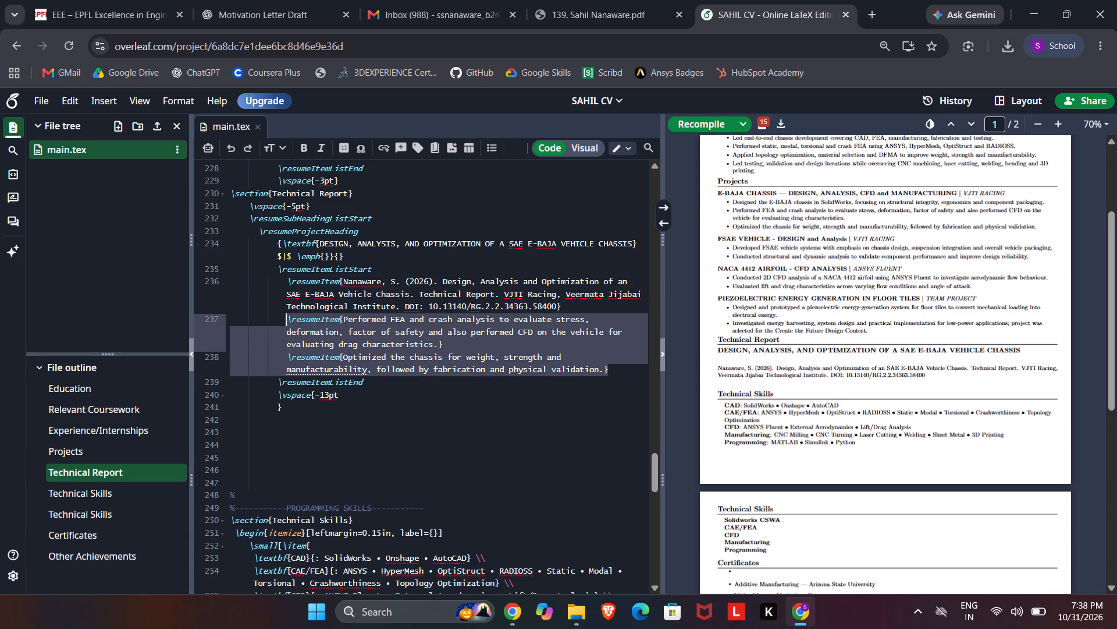
key(BackSpace)
key(BackSpace)
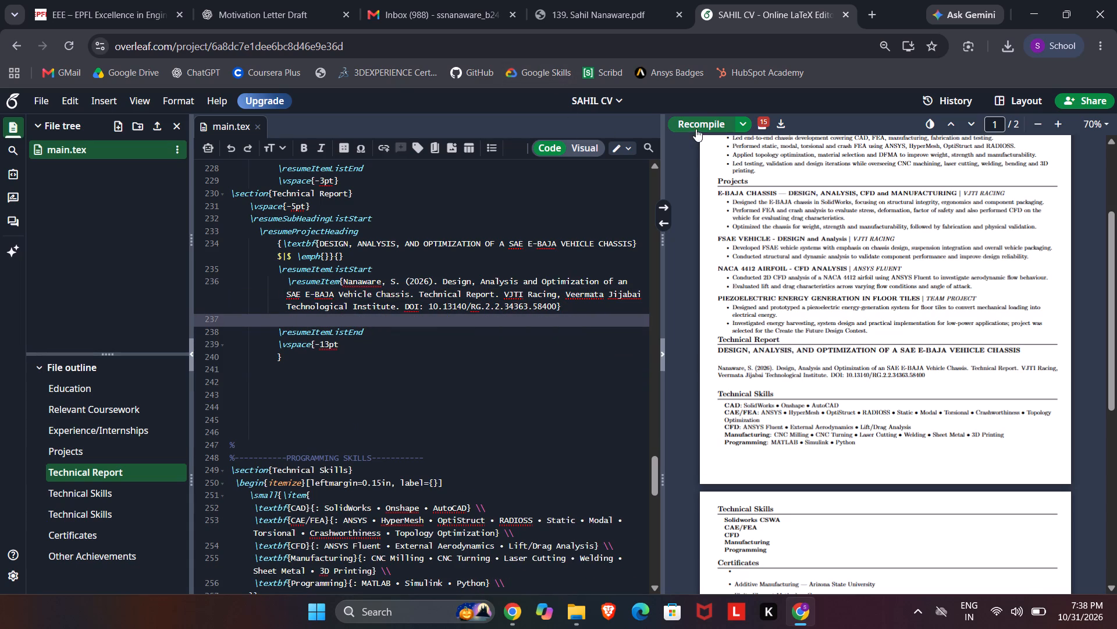
key(BackSpace)
key(BackSpace)
key(BackSpace)
click(696, 124)
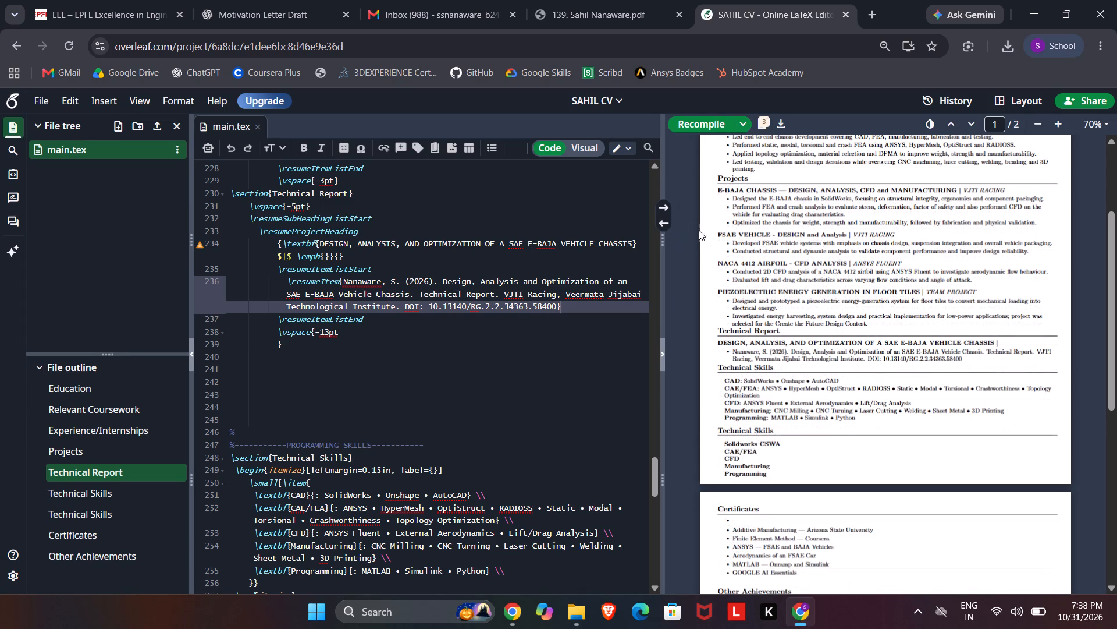
Set the \vspace after the Technical Report entry to -10pt, recompile, and check the spacing in the PDF preview.
click(329, 331)
key(BackSpace)
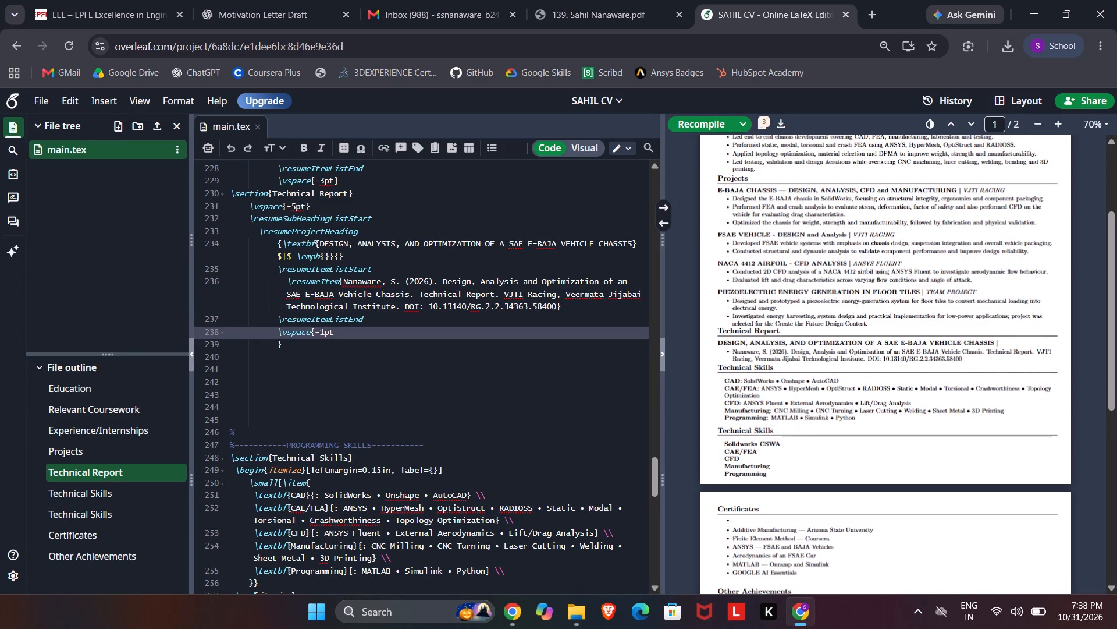
key(0)
click(685, 121)
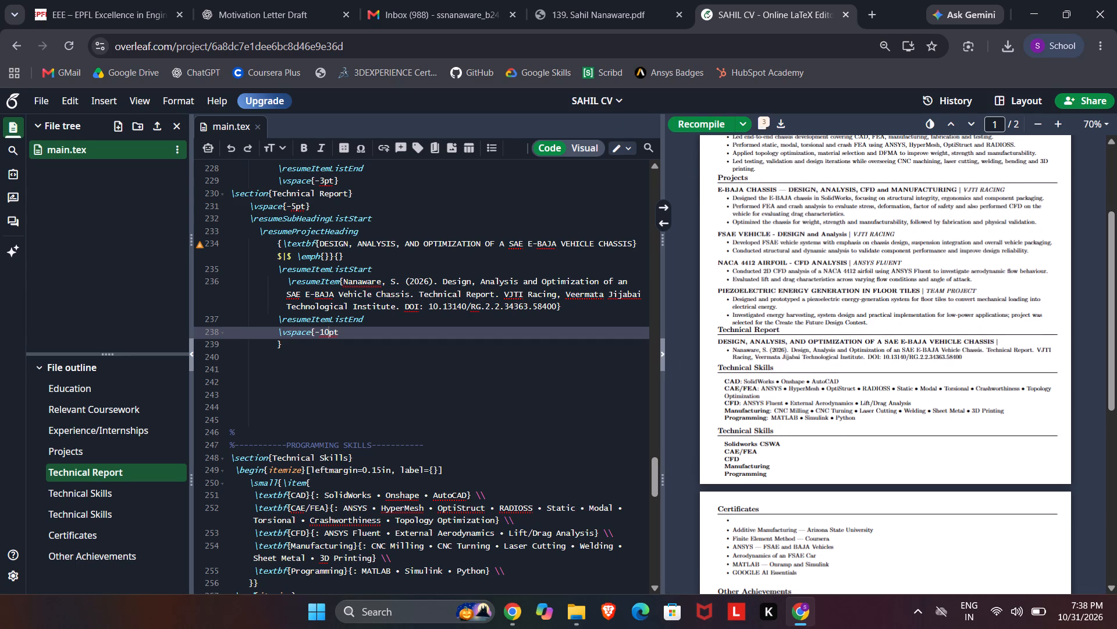
scroll(761, 364, down, 2)
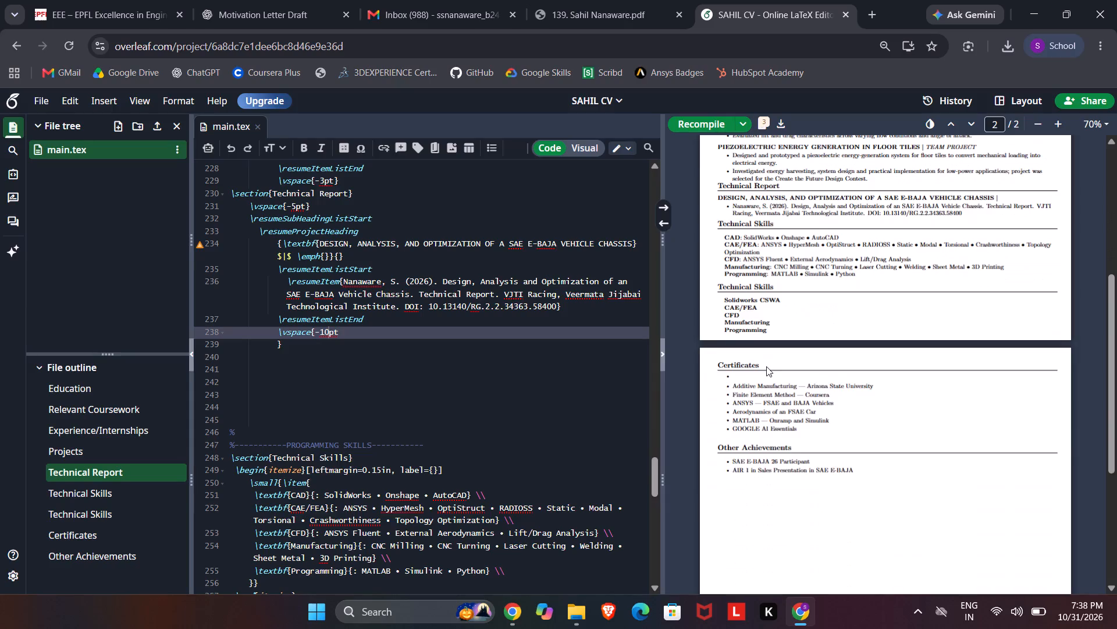
scroll(766, 366, up, 6)
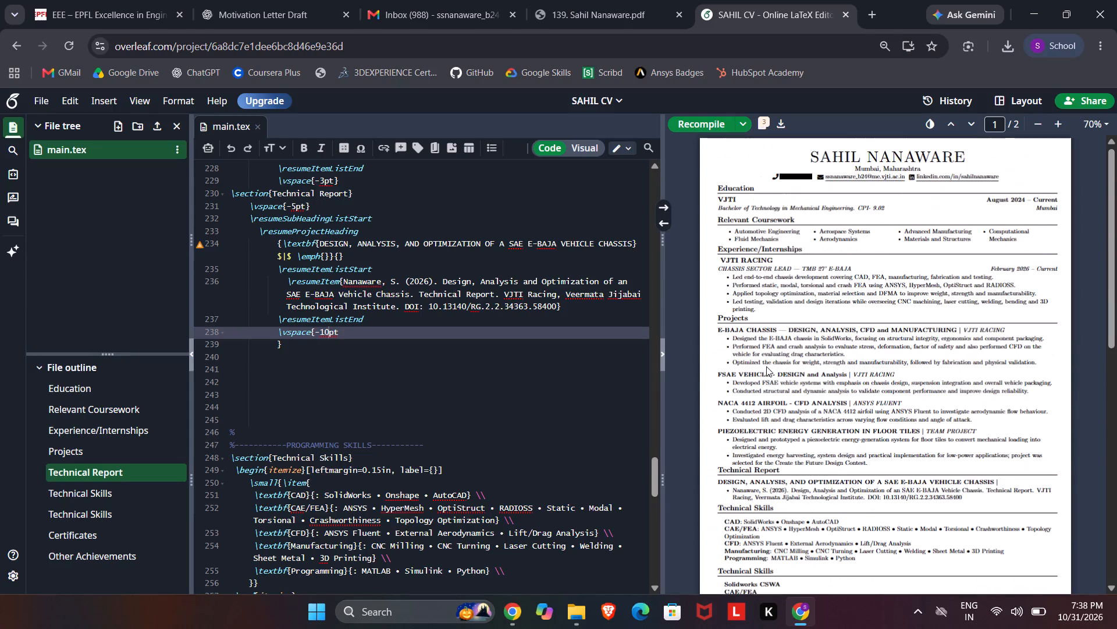
scroll(766, 366, down, 2)
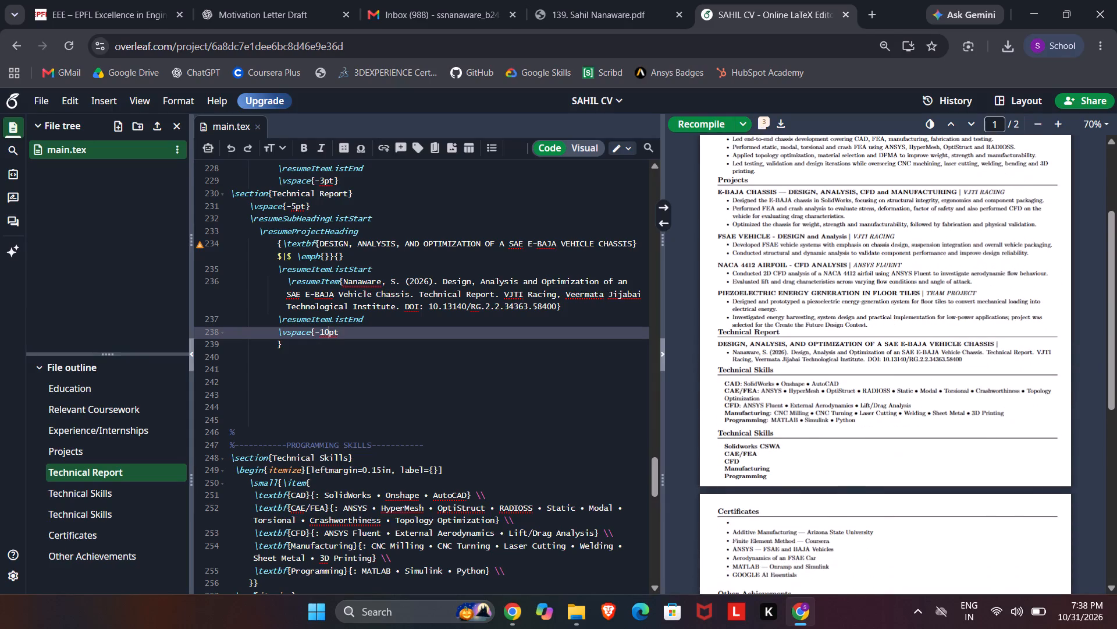
Delete the second, duplicate Technical Skills section containing Solidworks CSWA, through its closing \vspace, and recompile the CV.
scroll(392, 398, down, 3)
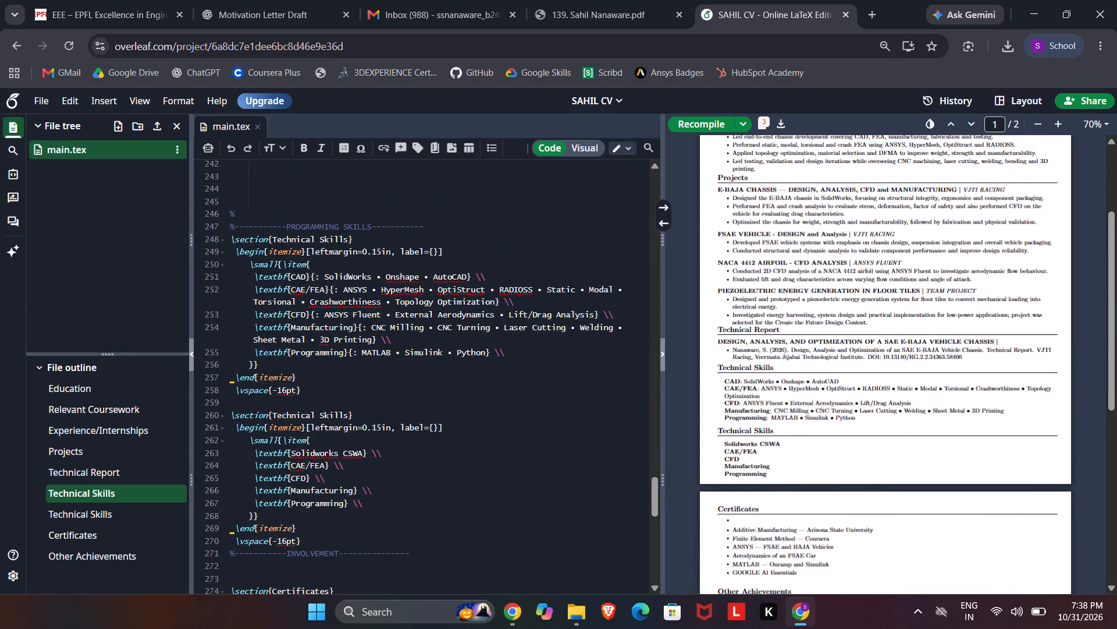
scroll(355, 497, down, 1)
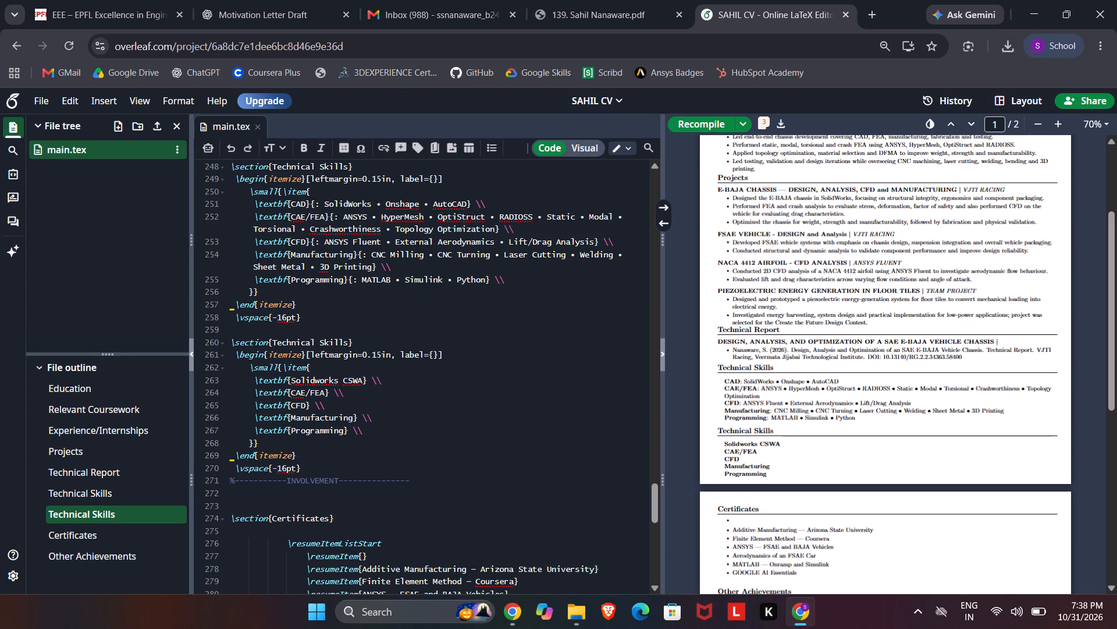
drag(423, 482, 262, 447)
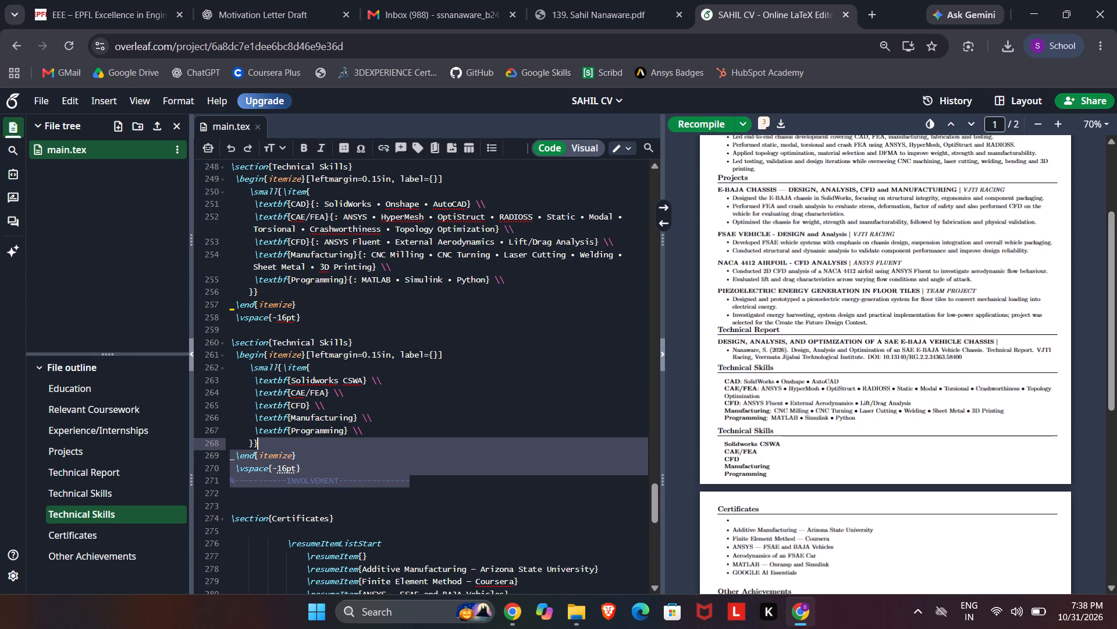
click(314, 464)
drag(325, 468, 226, 340)
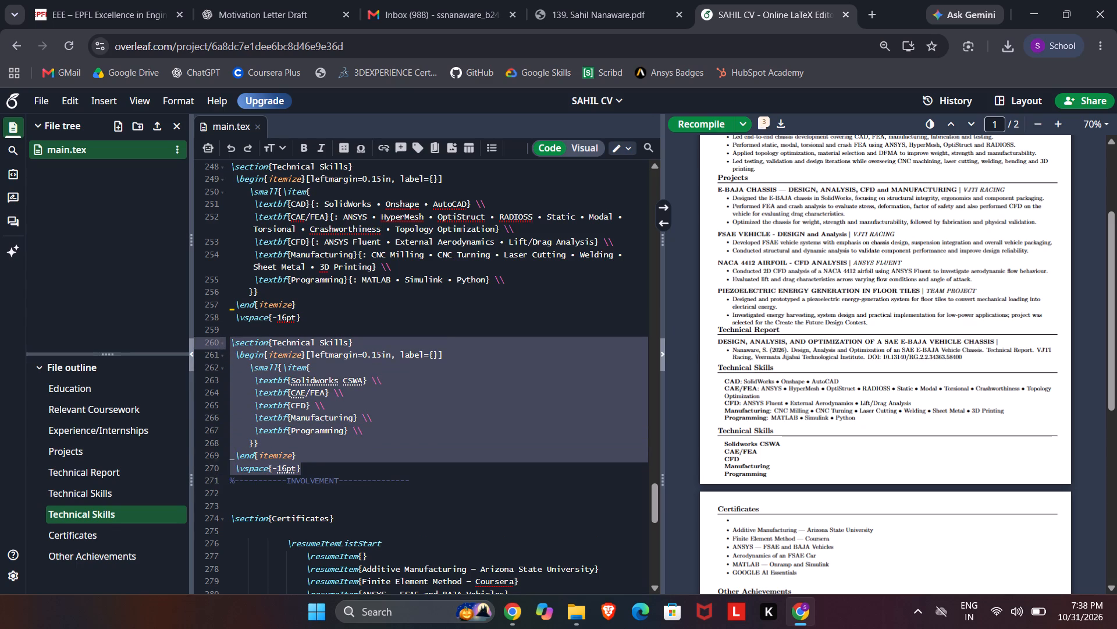
key(BackSpace)
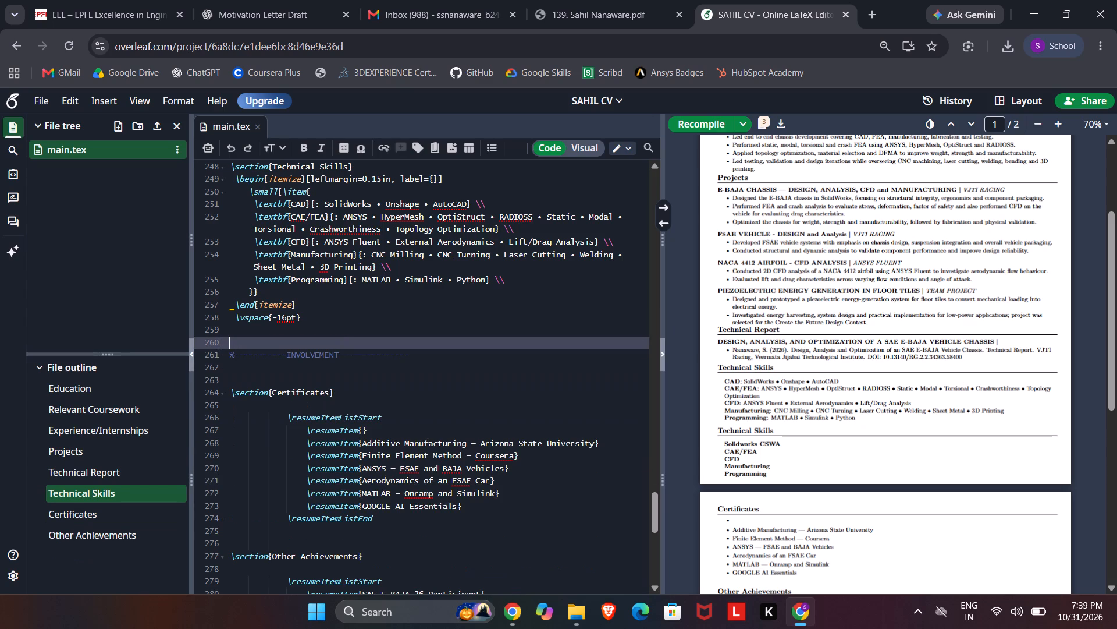
click(718, 123)
scroll(849, 337, down, 1)
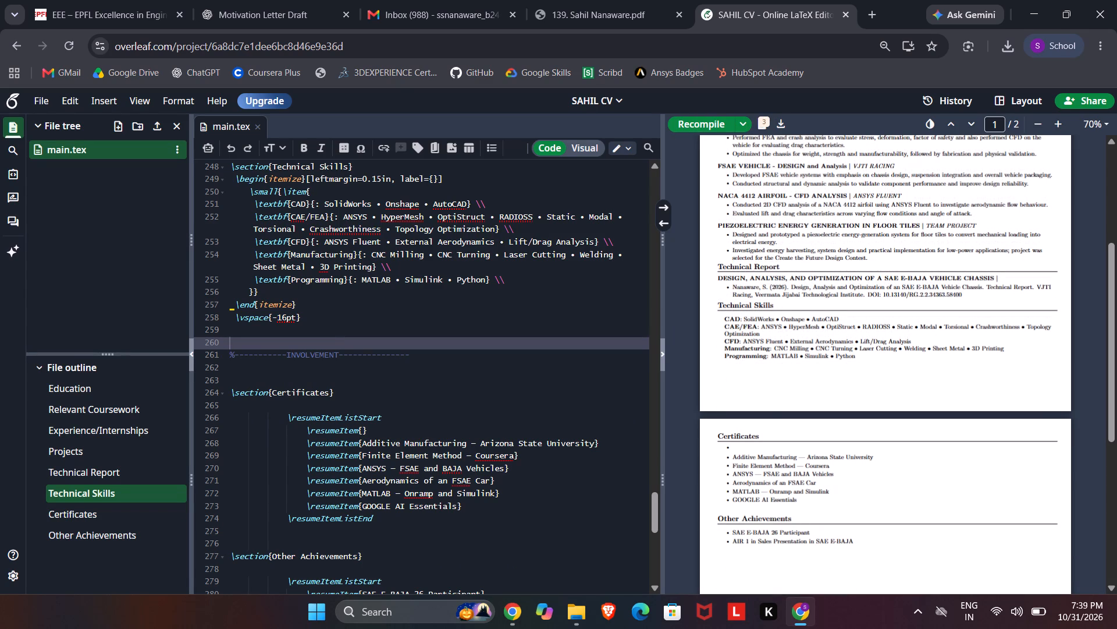
Remove the empty \resumeItem line at the start of the Certificates list.
click(298, 381)
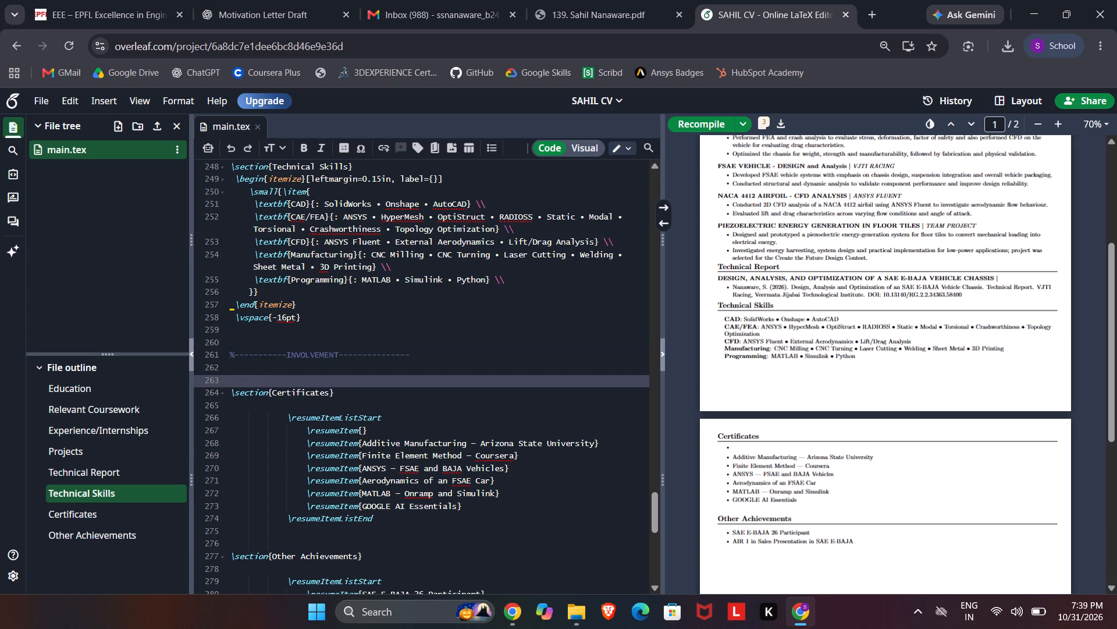
scroll(298, 381, down, 1)
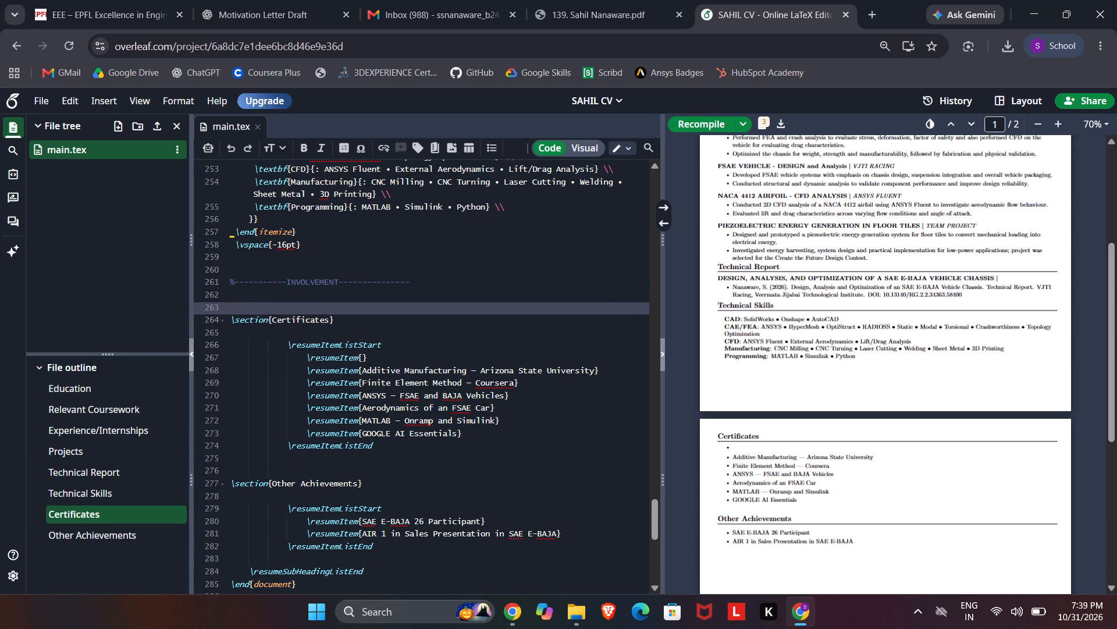
drag(371, 354, 308, 359)
key(BackSpace)
key(BackSpace)
key(BackSpace)
key(BackSpace)
key(BackSpace)
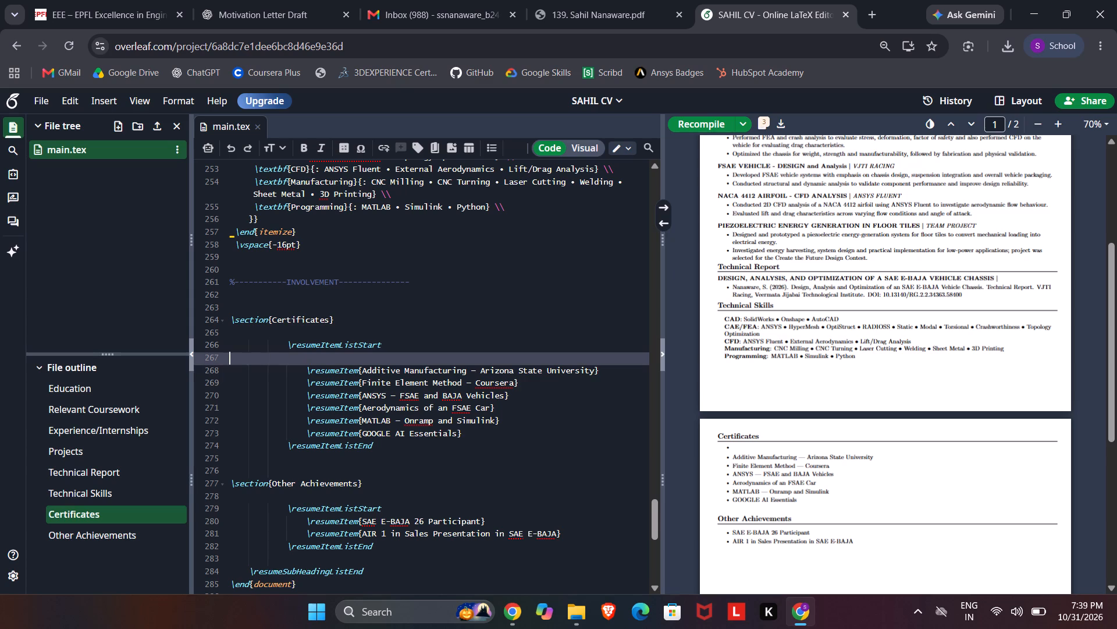
key(BackSpace)
Delete the "GOOGLE AI Essentials" item and its leftover blank line from the Certificates list.
drag(469, 419, 321, 419)
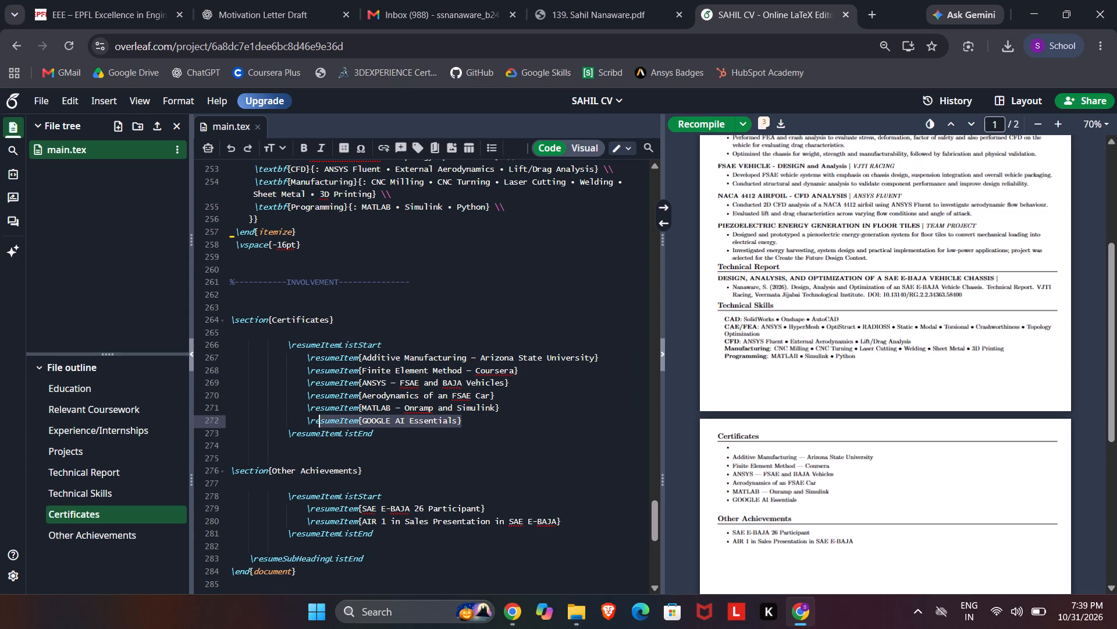
drag(321, 419, 283, 418)
key(BackSpace)
key(BackSpace)
key(BackSpace)
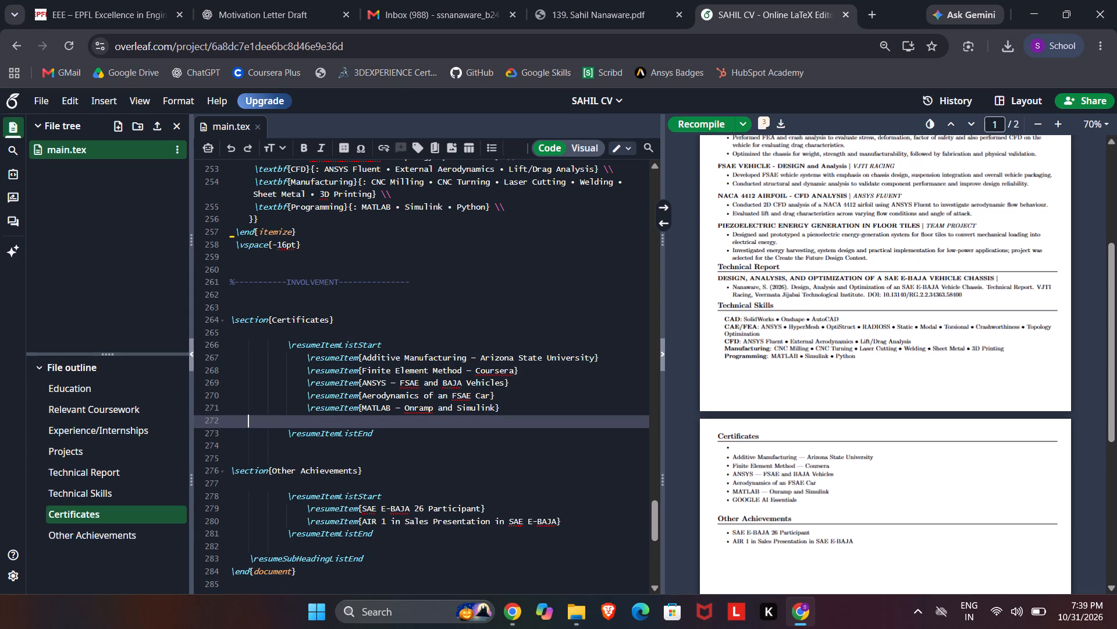
key(BackSpace)
key(BackSpace)
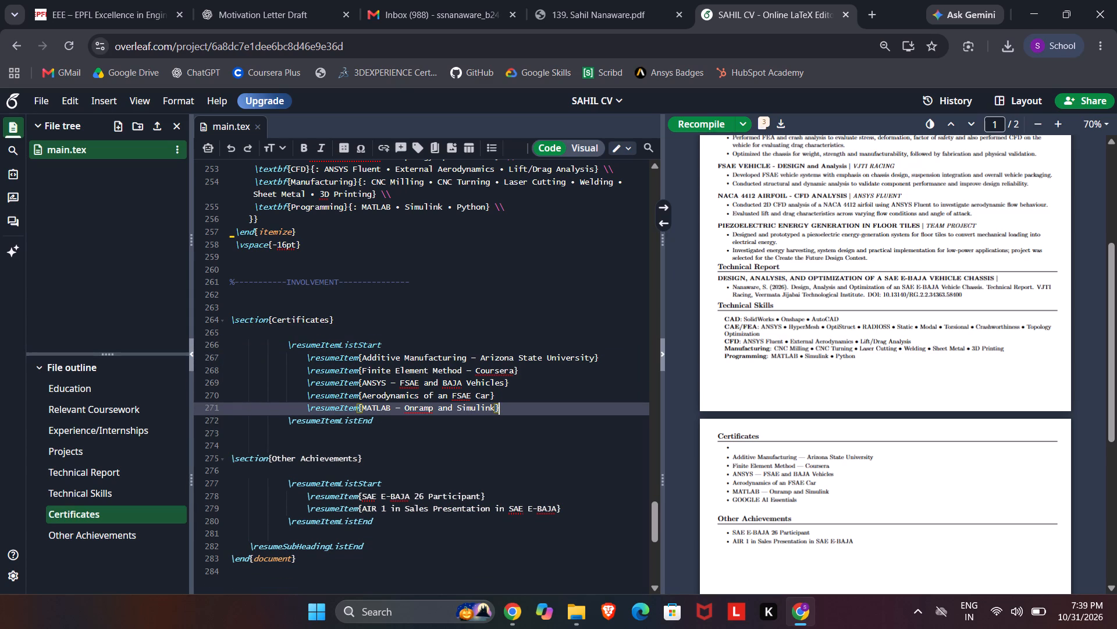
Move the "Finite Element Method – Coursera" item above the Additive Manufacturing item in Certificates and remove the blank line left behind.
click(500, 390)
click(512, 383)
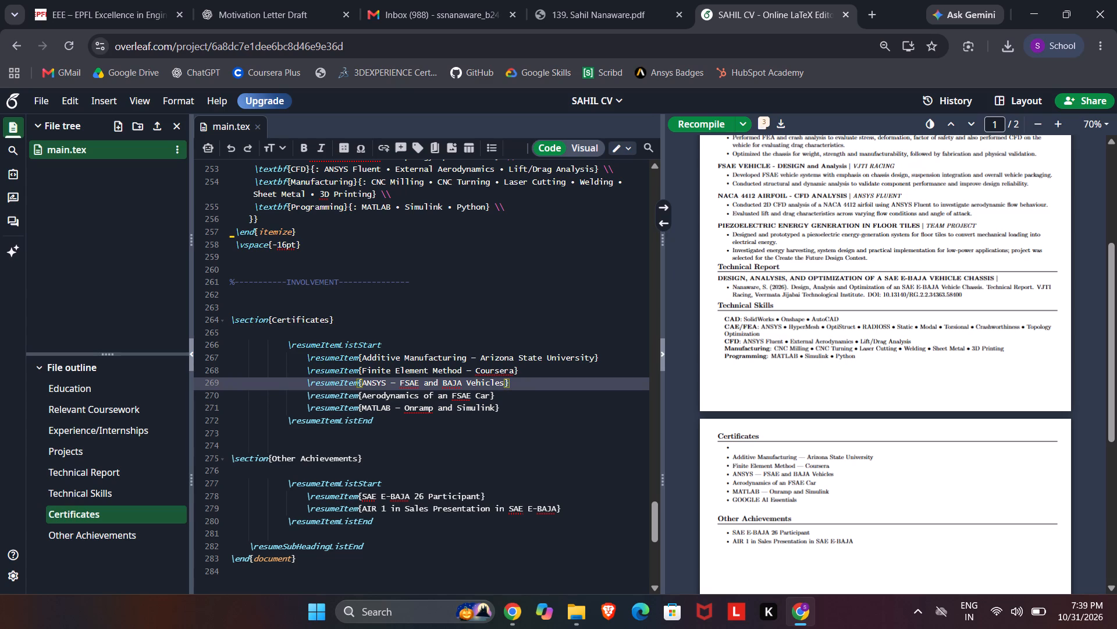
click(520, 371)
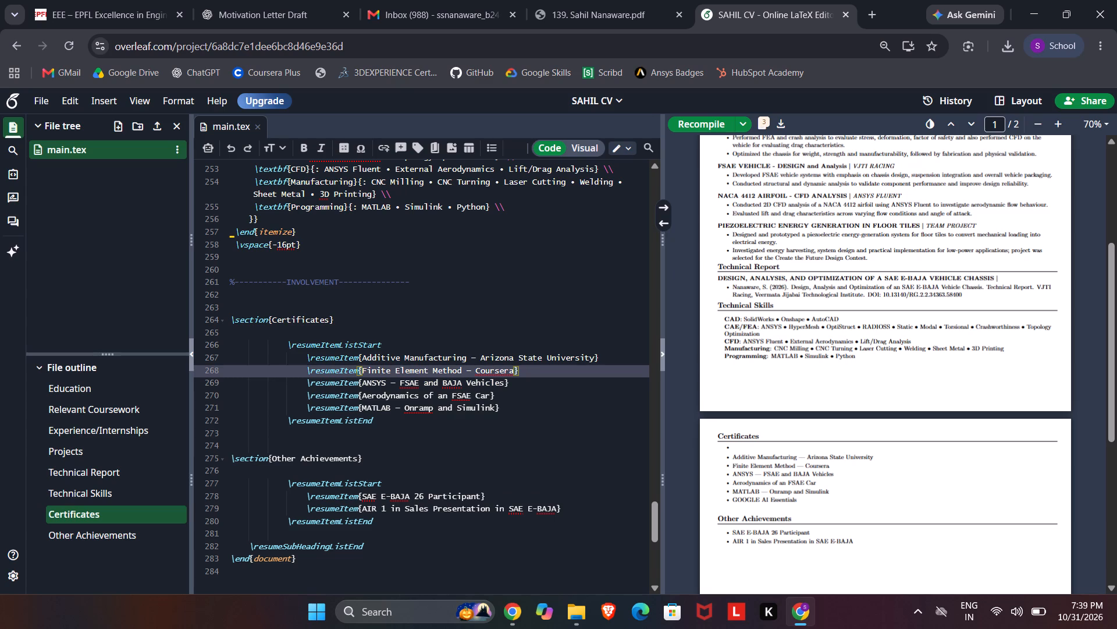
drag(528, 369, 487, 367)
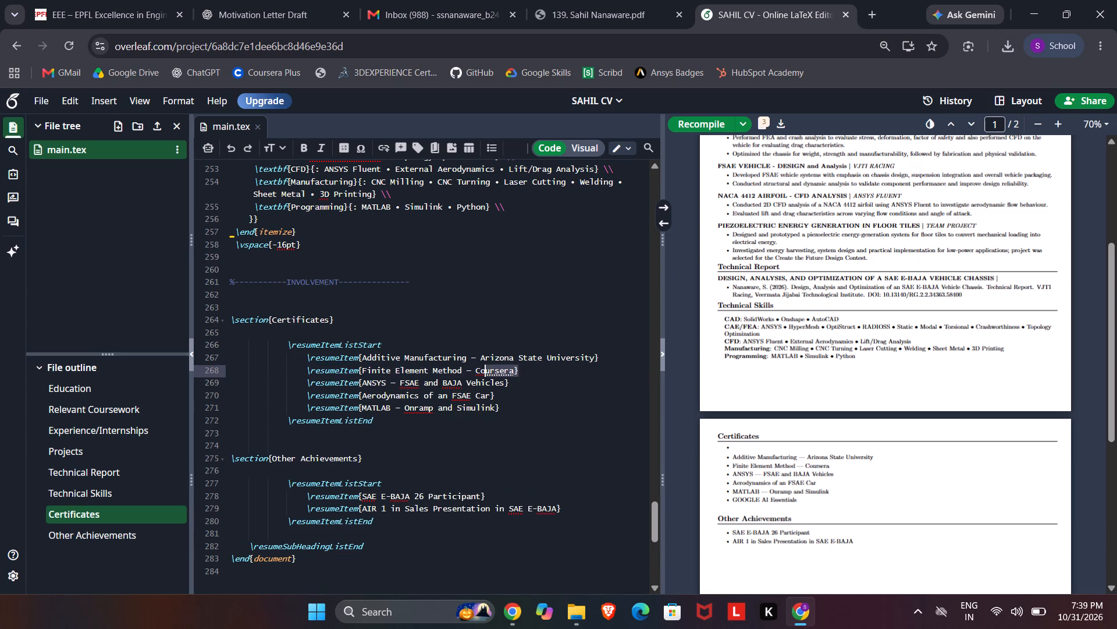
drag(487, 367, 516, 364)
click(522, 374)
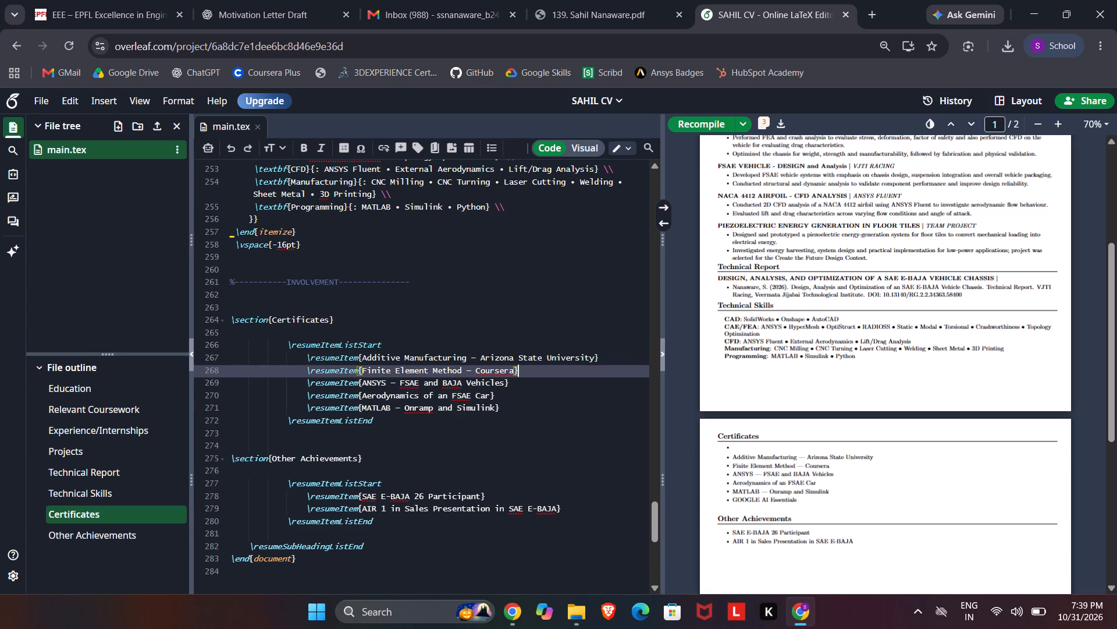
drag(527, 368, 310, 372)
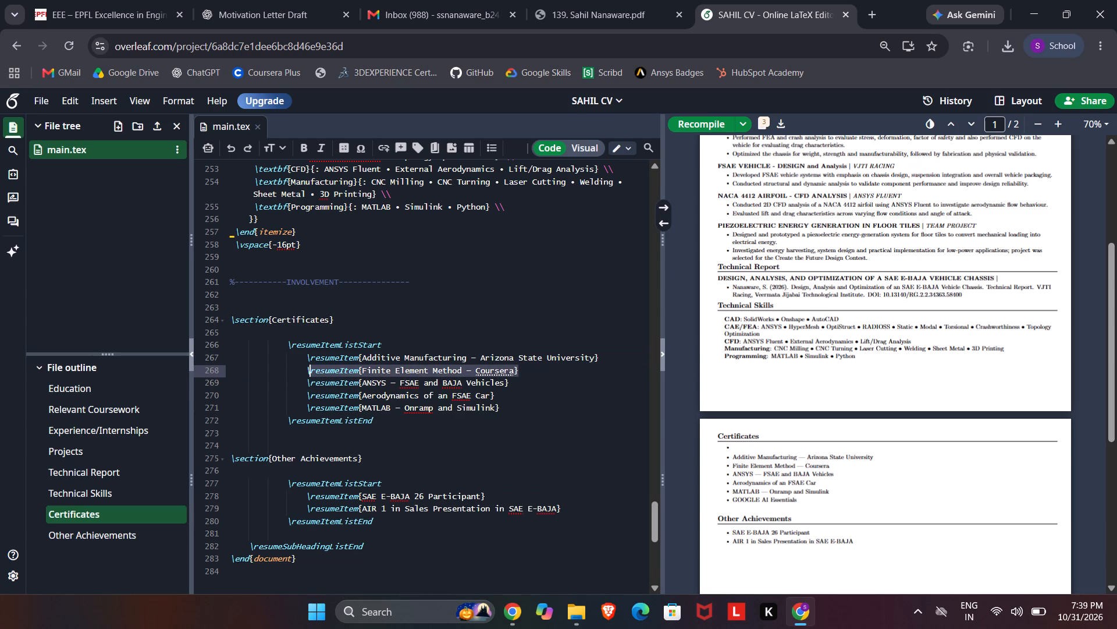
drag(310, 372, 306, 372)
key(ctrl+x)
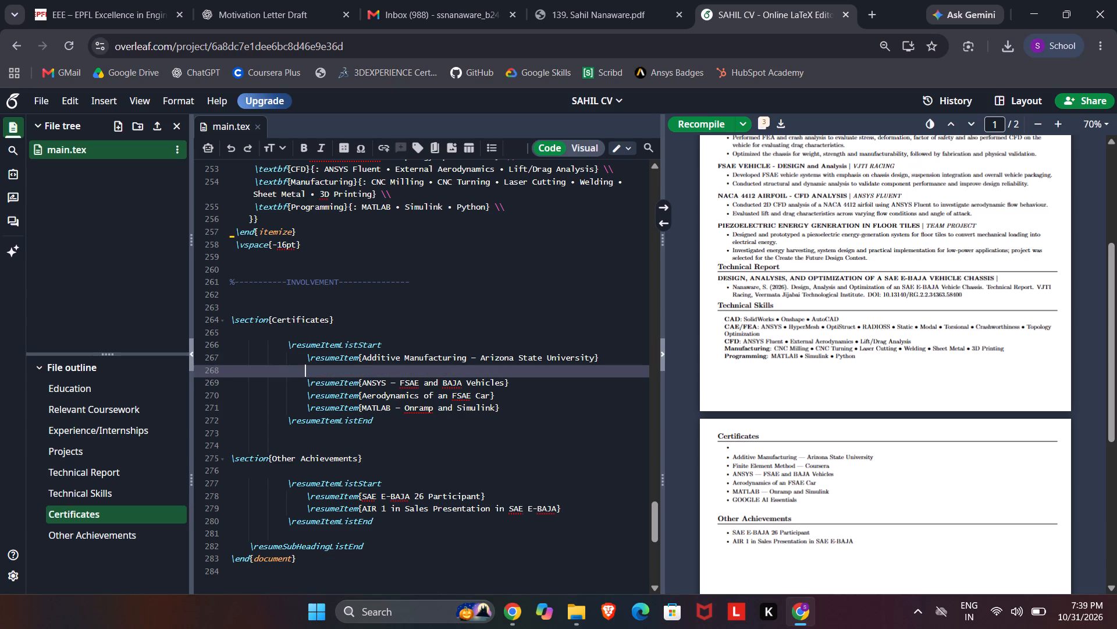
click(301, 358)
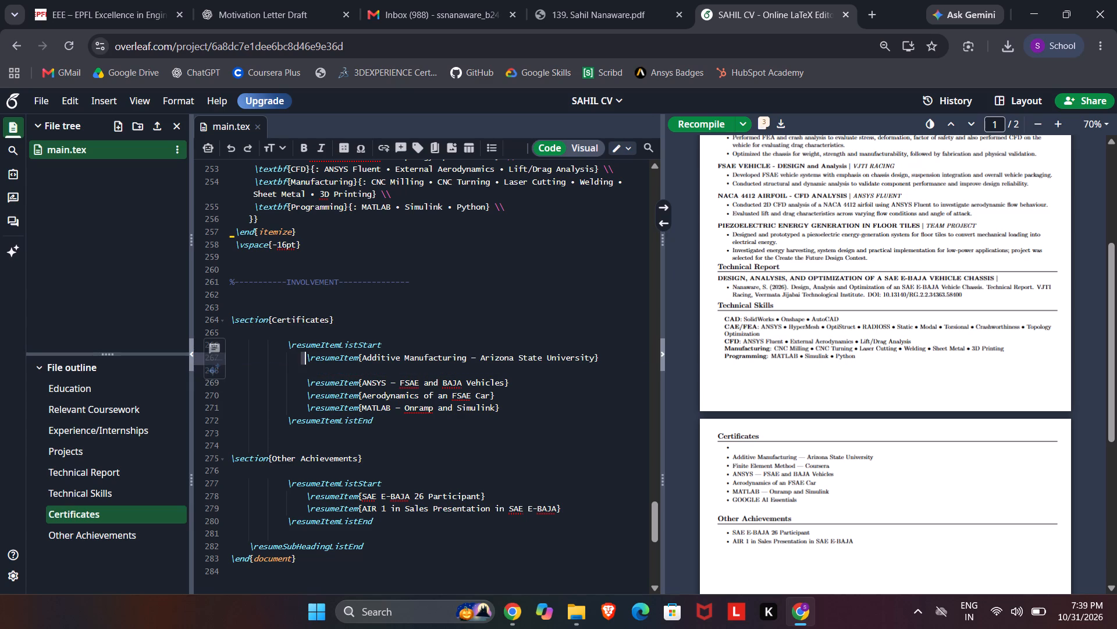
click(307, 358)
key(ctrl+v)
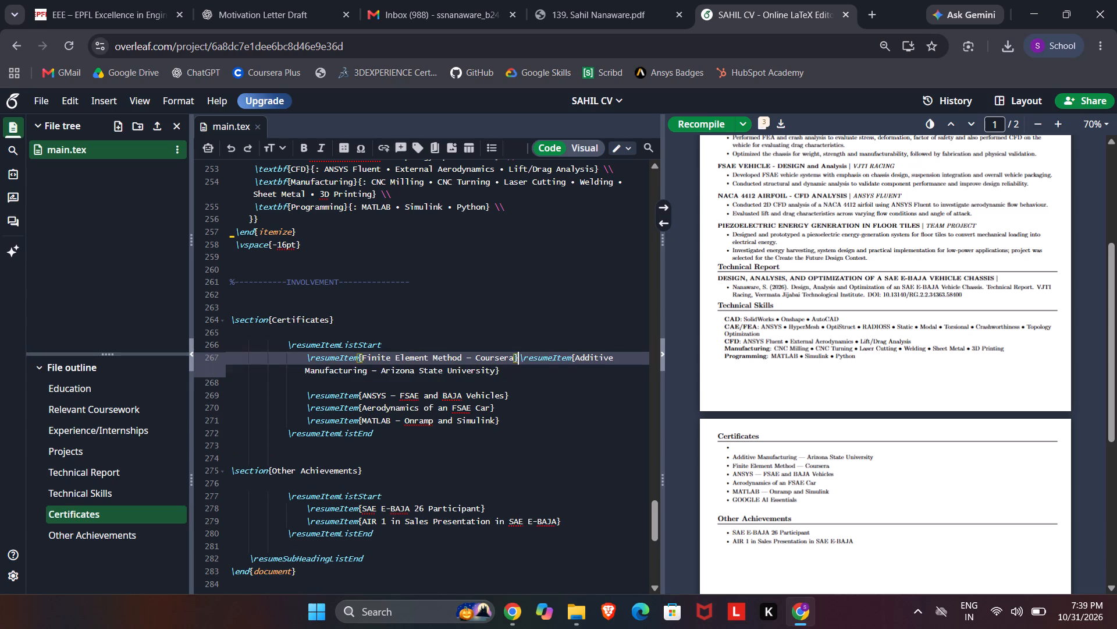
key(Return)
click(329, 383)
key(BackSpace)
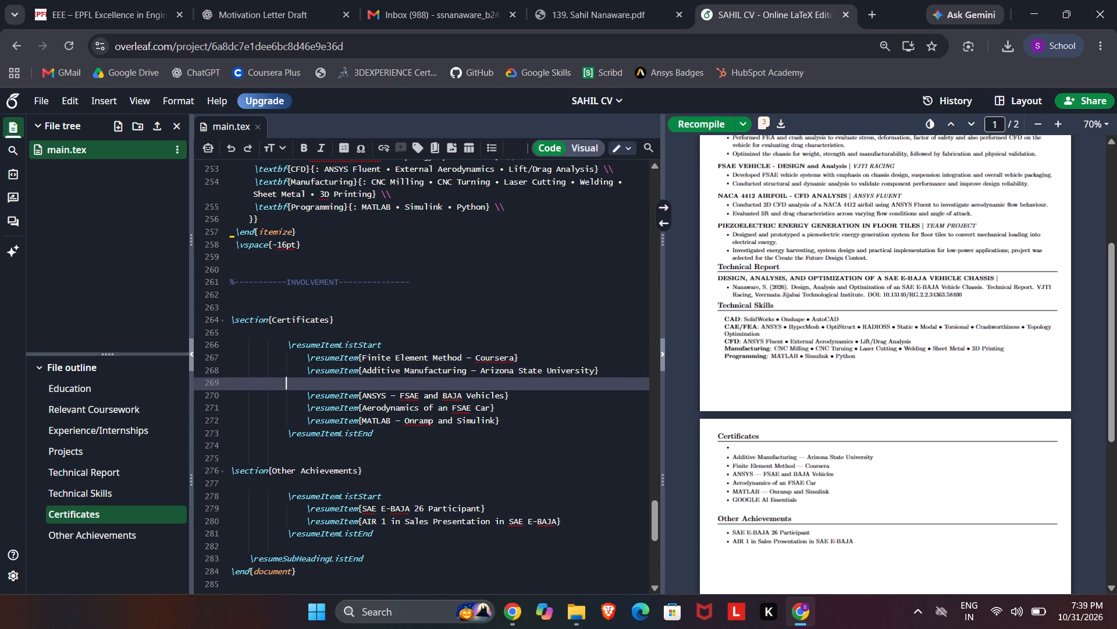
key(BackSpace)
key(BackSpace)
key(BackSpace)
key(BackSpace)
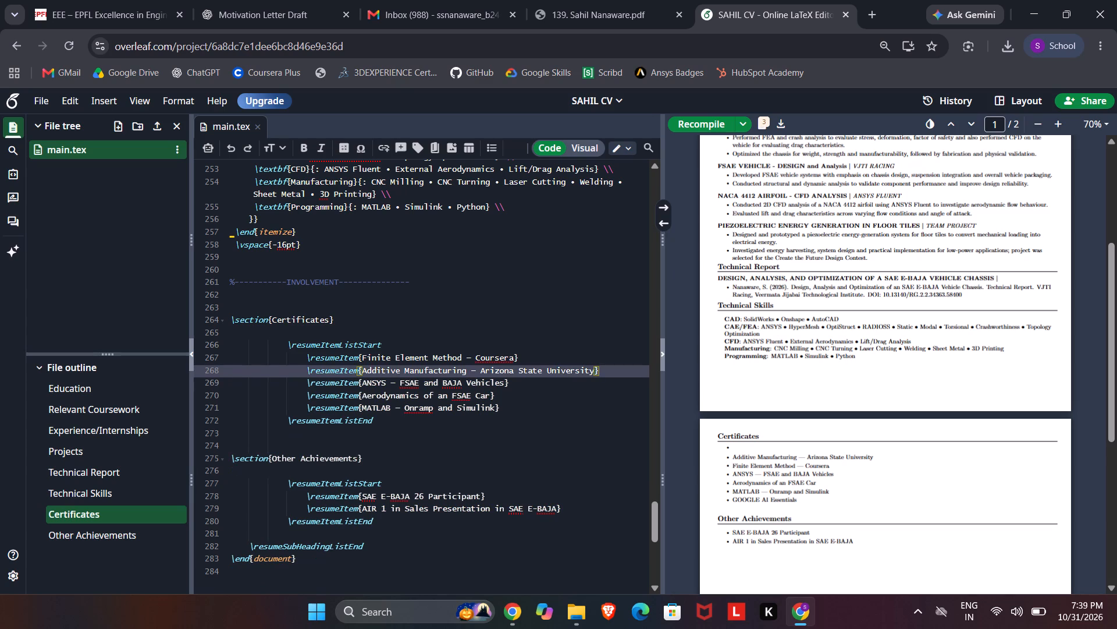
Replace the "Finite Element Method – Coursera" text in the first Certificates item with "Solidworks CSWA".
drag(514, 358, 369, 363)
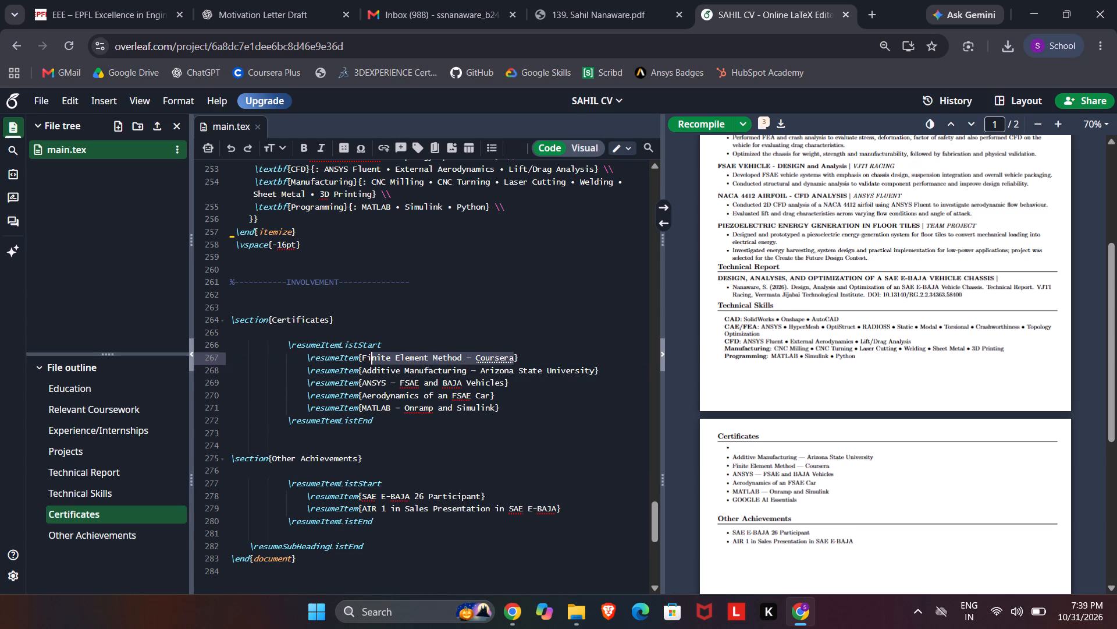
drag(369, 363, 364, 361)
key(s)
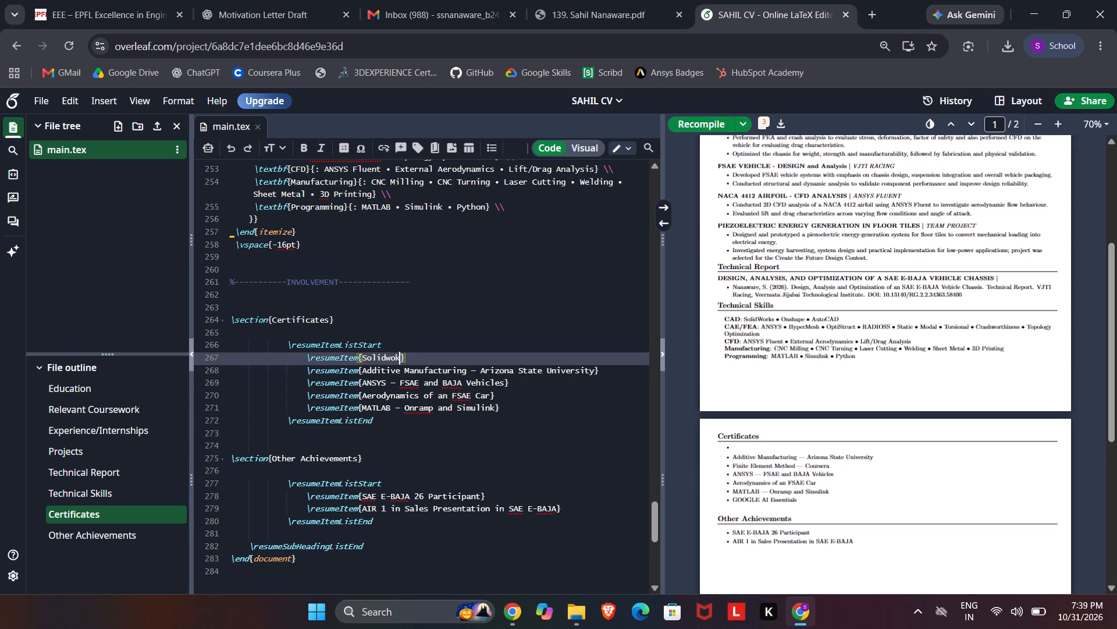
key(BackSpace)
text(rks -)
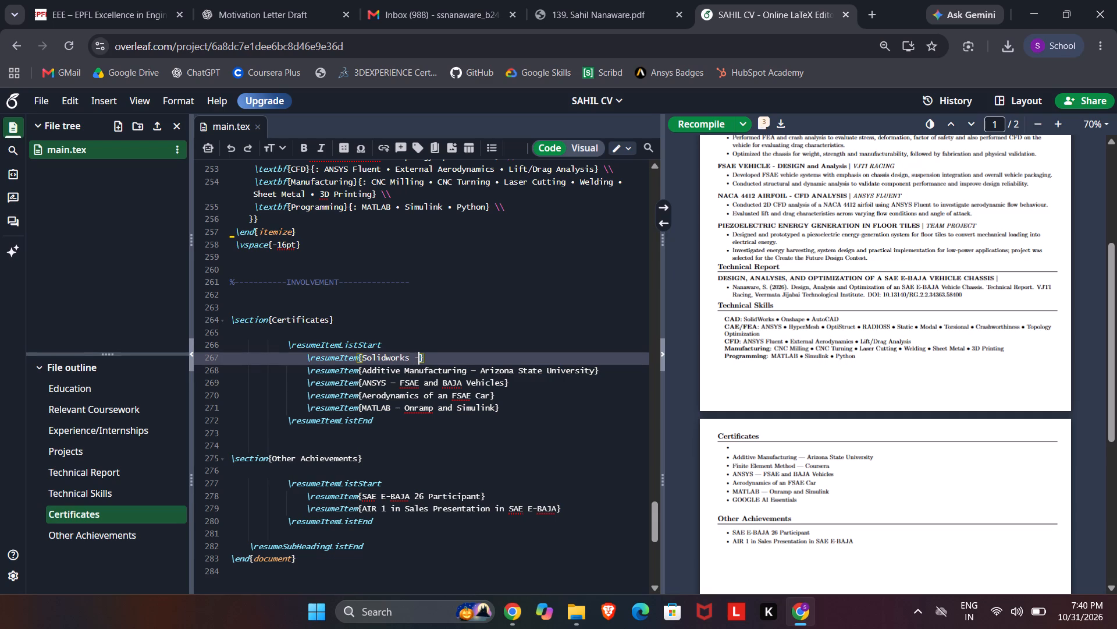
key(space)
key(BackSpace)
key(BackSpace)
text(CSWA)
click(520, 422)
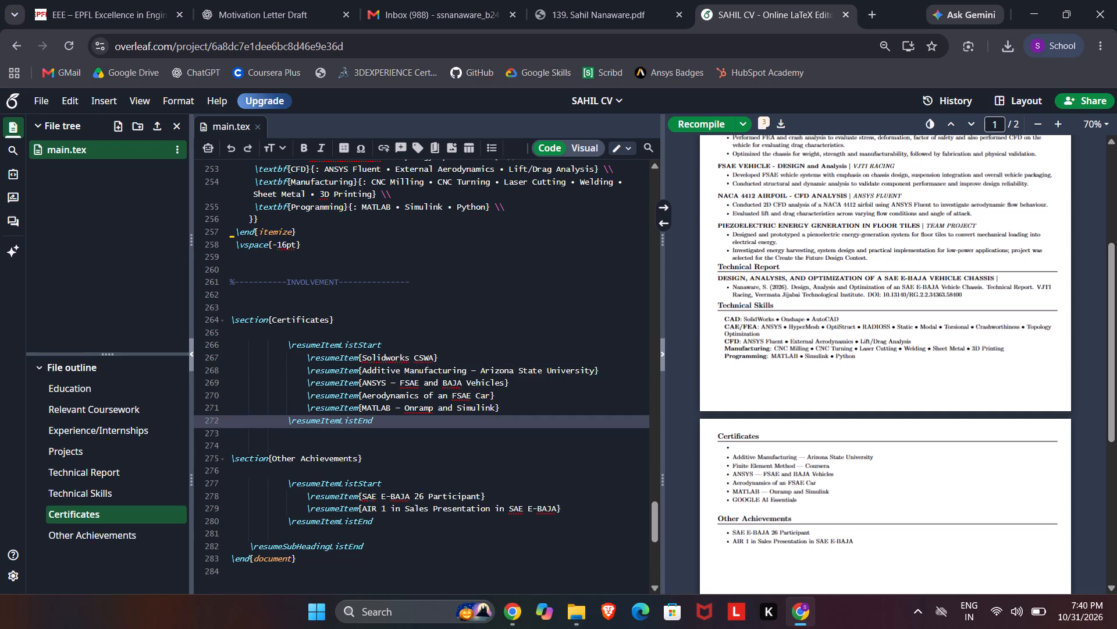
Reword the ANSYS item in Certificates to read "ANSYS- Aerodynamics of FSAE and BAJA Vehicles".
click(405, 384)
click(413, 391)
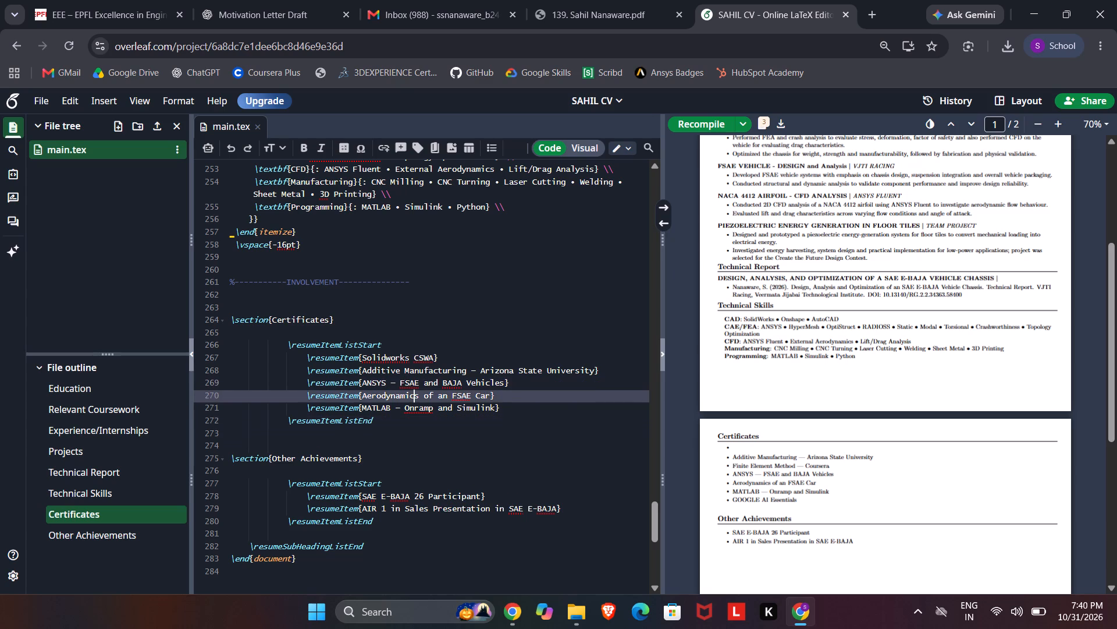
click(432, 413)
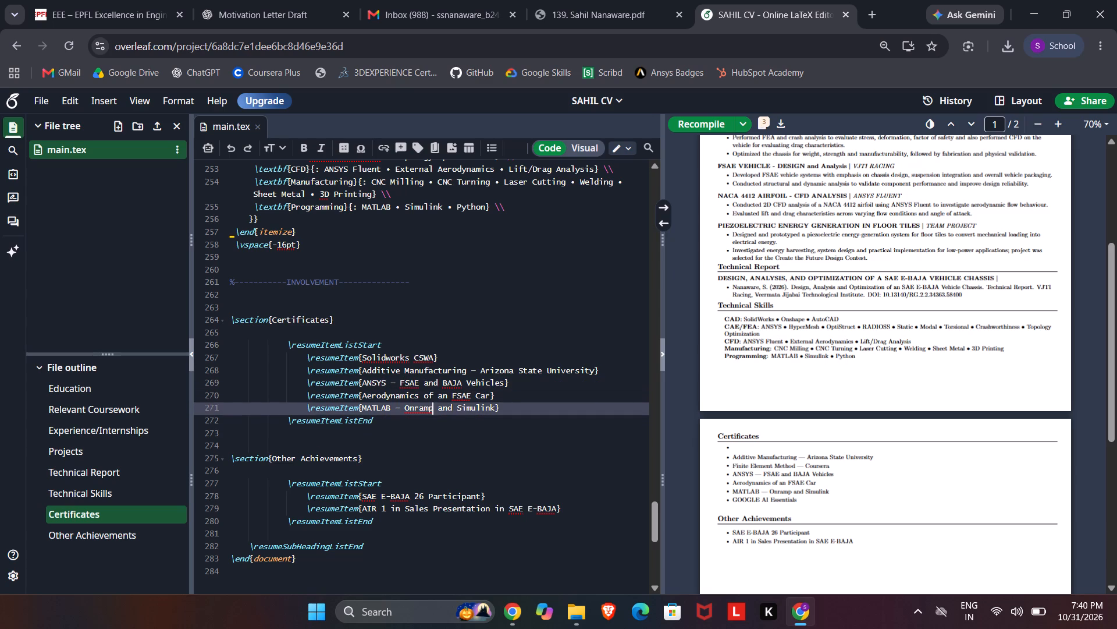
click(396, 382)
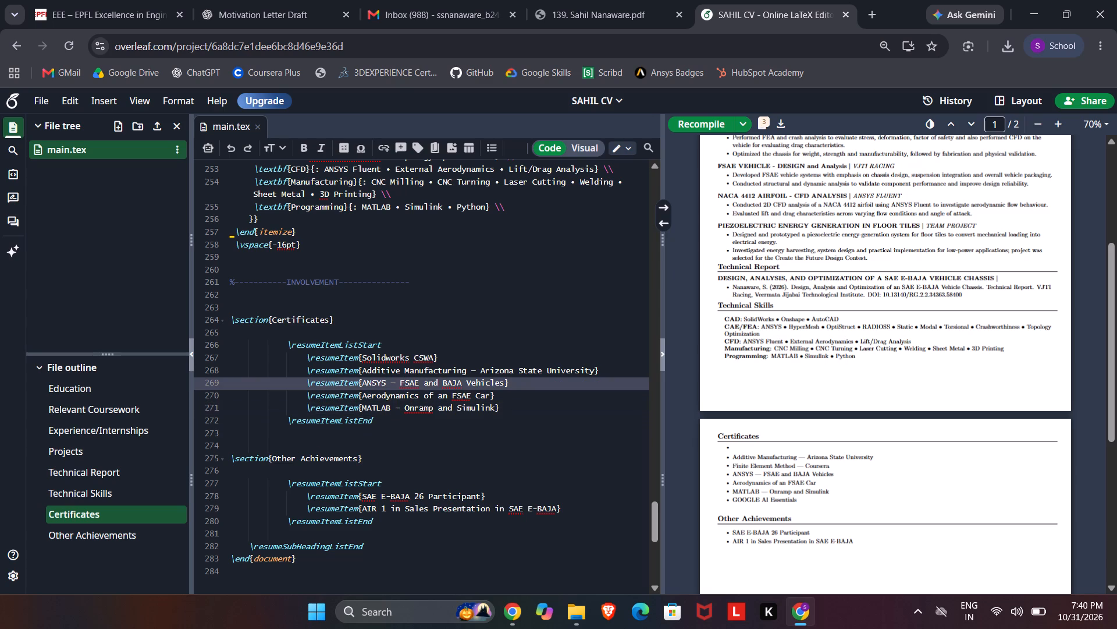
key(BackSpace)
key(BackSpace)
text(-)
key(space)
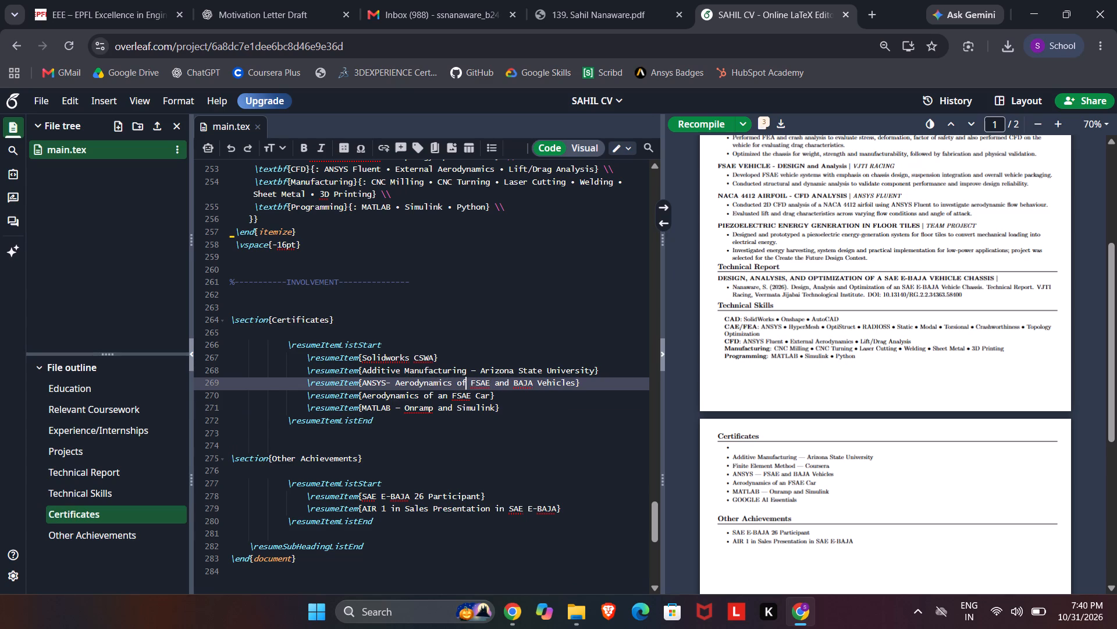
Delete the "Aerodynamics of an FSAE Car" item and its leftover line from Certificates, then recompile and check the CV.
drag(497, 398, 302, 398)
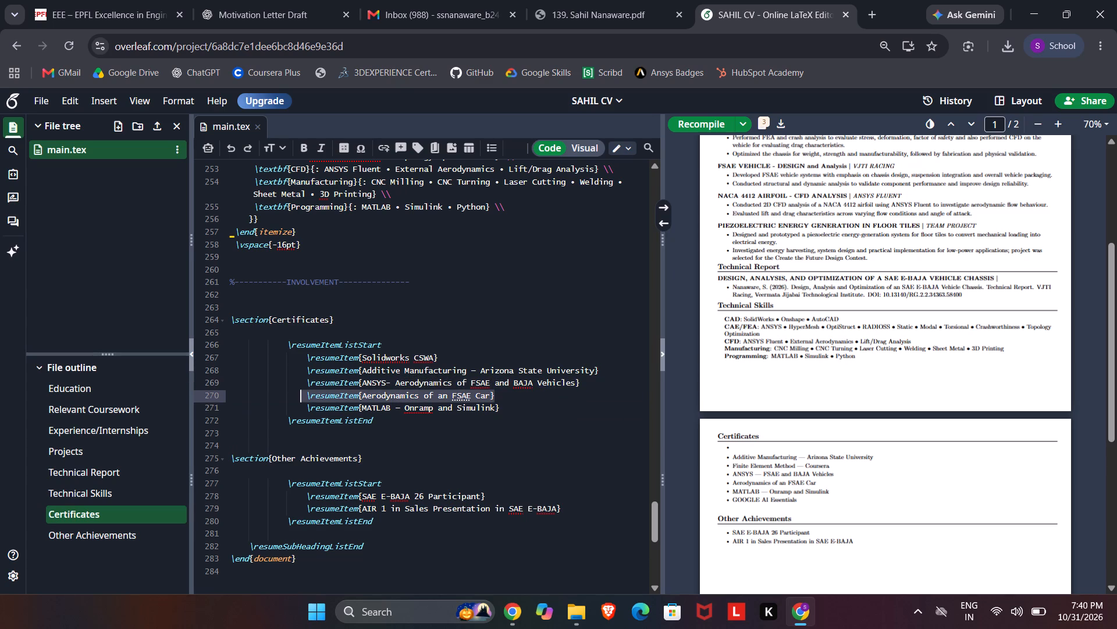
drag(302, 398, 226, 394)
key(BackSpace)
key(BackSpace)
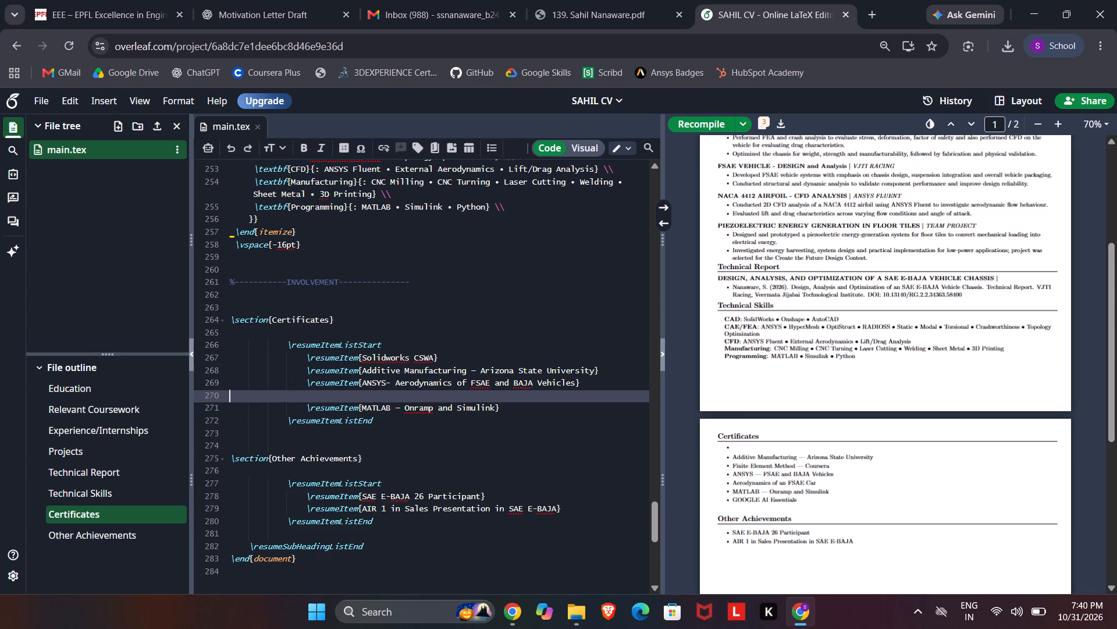
click(693, 111)
click(694, 122)
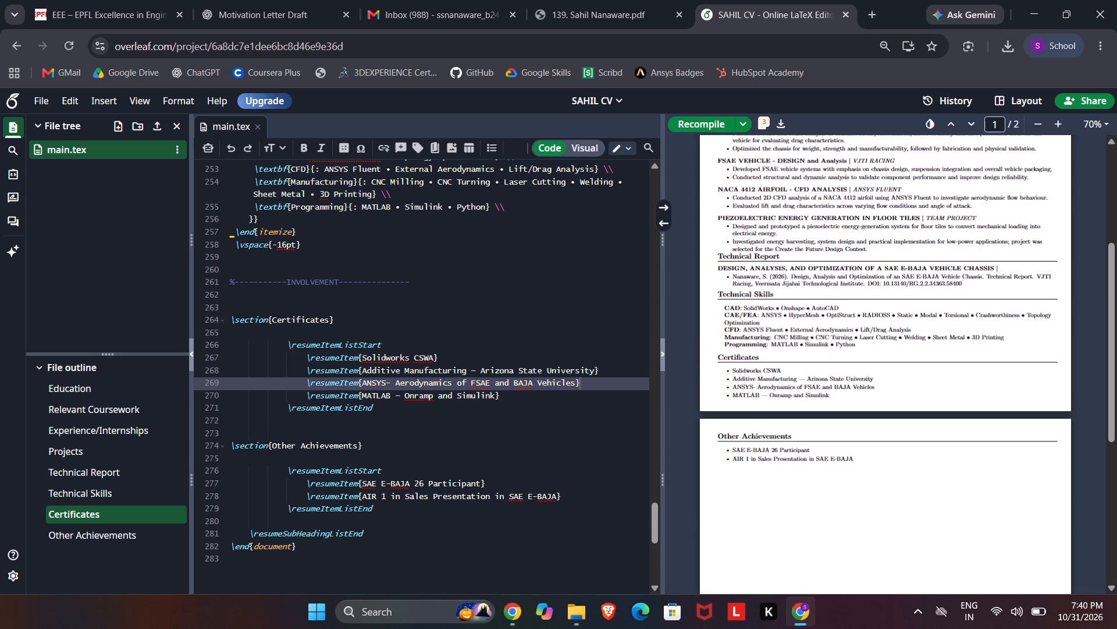
scroll(687, 452, down, 4)
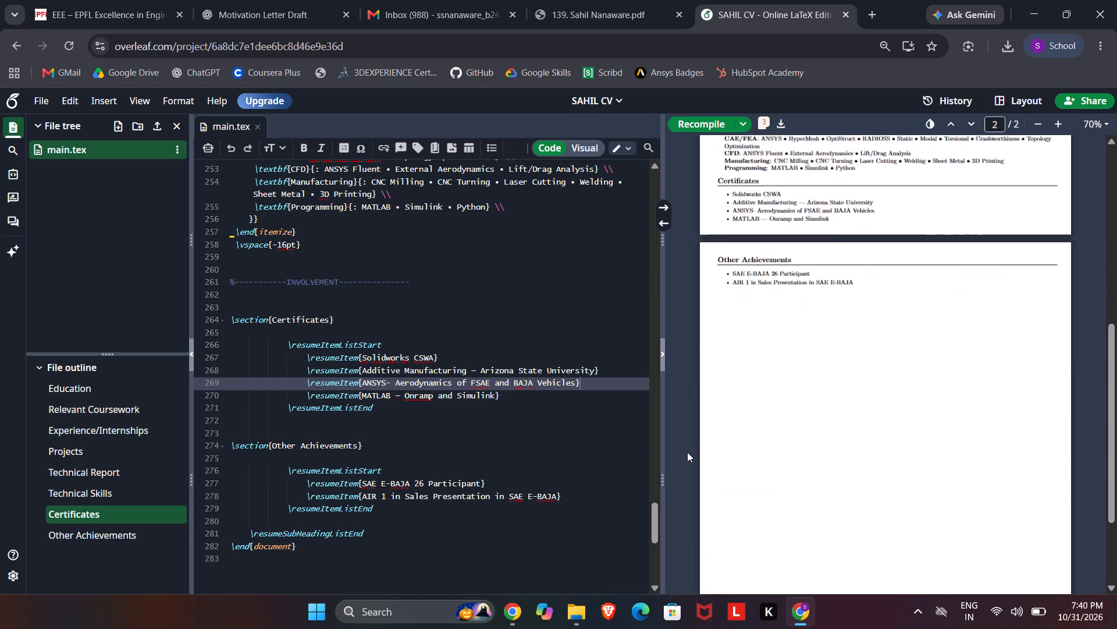
scroll(687, 452, up, 6)
scroll(687, 452, down, 1)
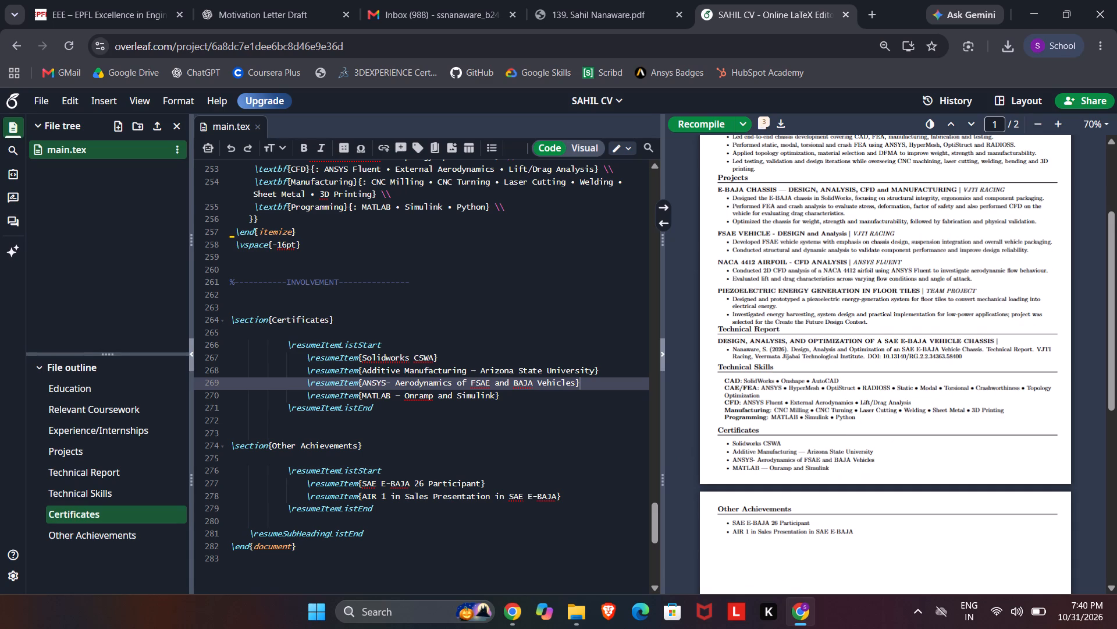
Delete the whole Other Achievements section through \resumeSubHeadingListEnd, then recompile and check the CV's layout.
drag(396, 533, 376, 530)
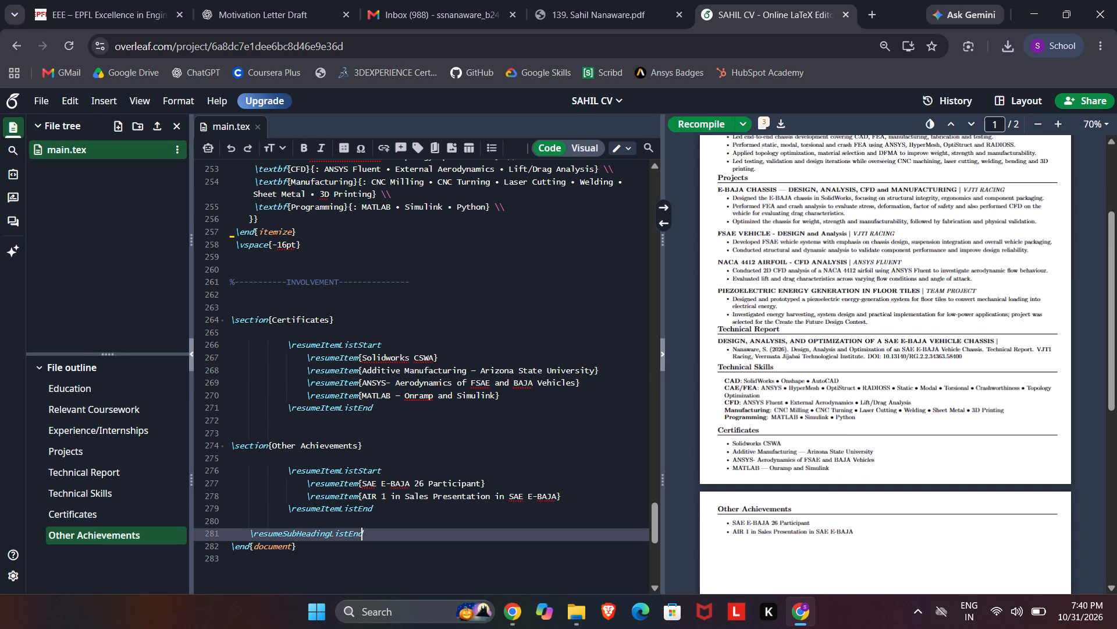
drag(376, 530, 230, 444)
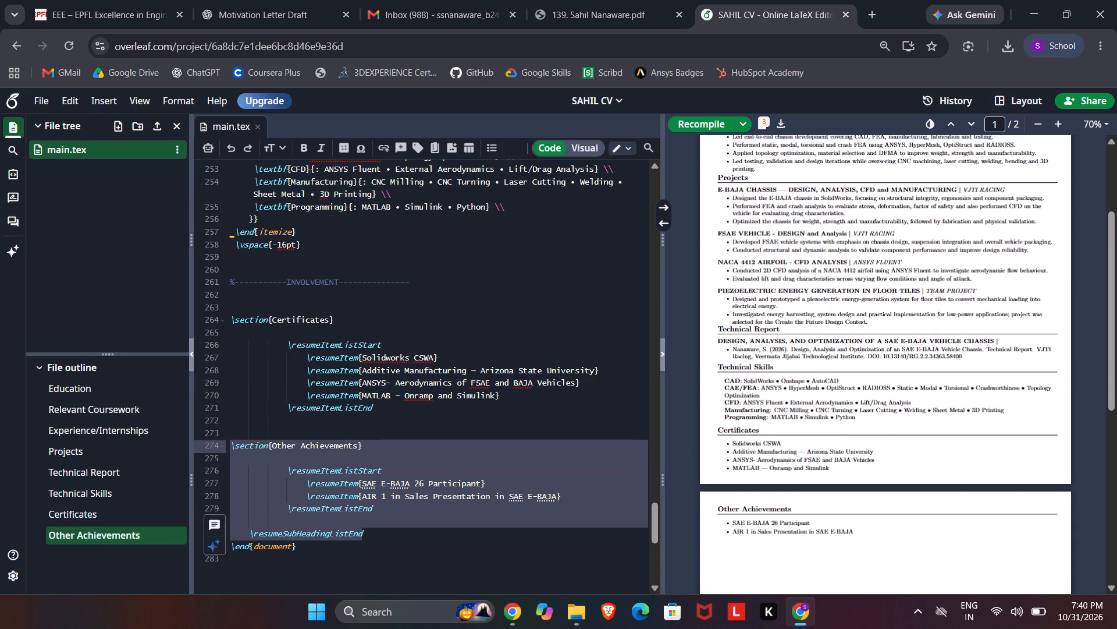
key(BackSpace)
click(700, 119)
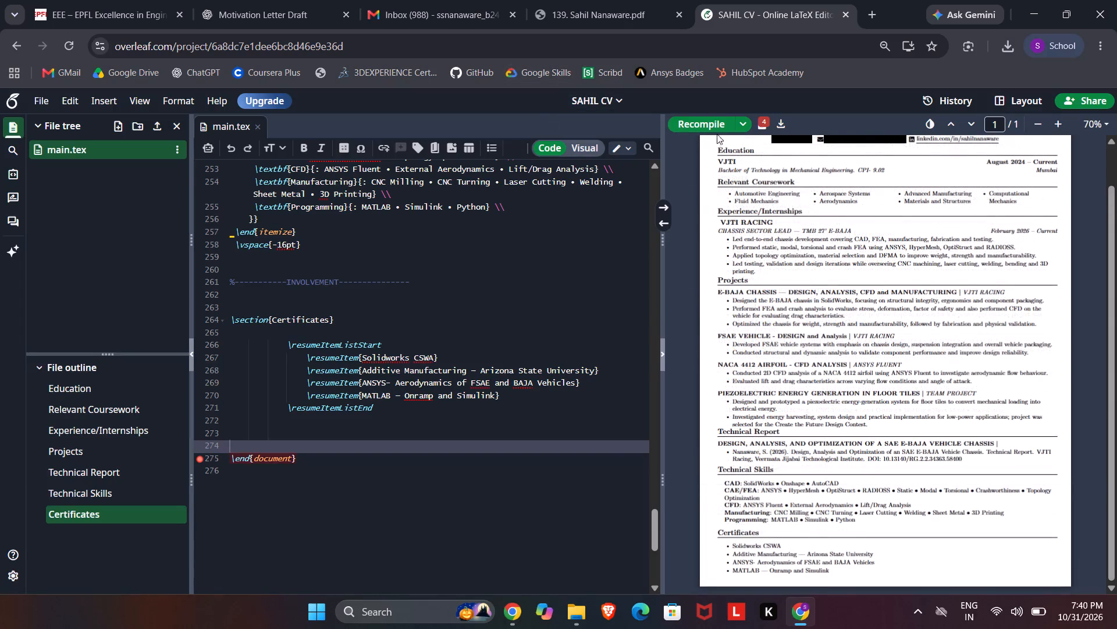
scroll(863, 361, down, 5)
scroll(870, 397, up, 6)
scroll(921, 343, down, 6)
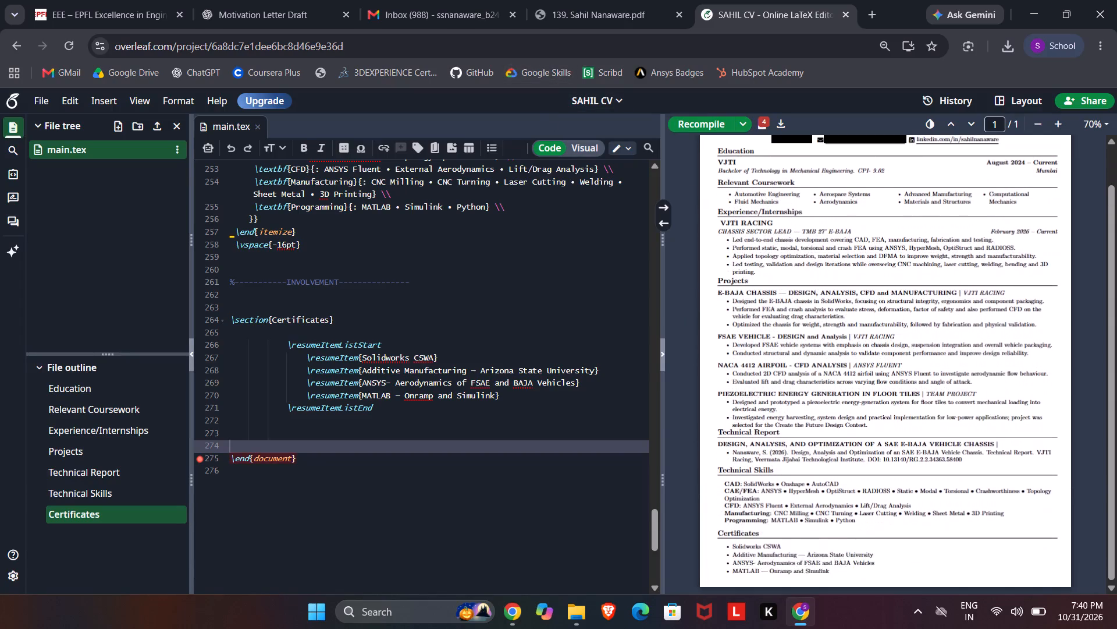
scroll(921, 343, up, 6)
Make a copy of the CV project under the name "SAHIL CV (Copy)".
click(1086, 106)
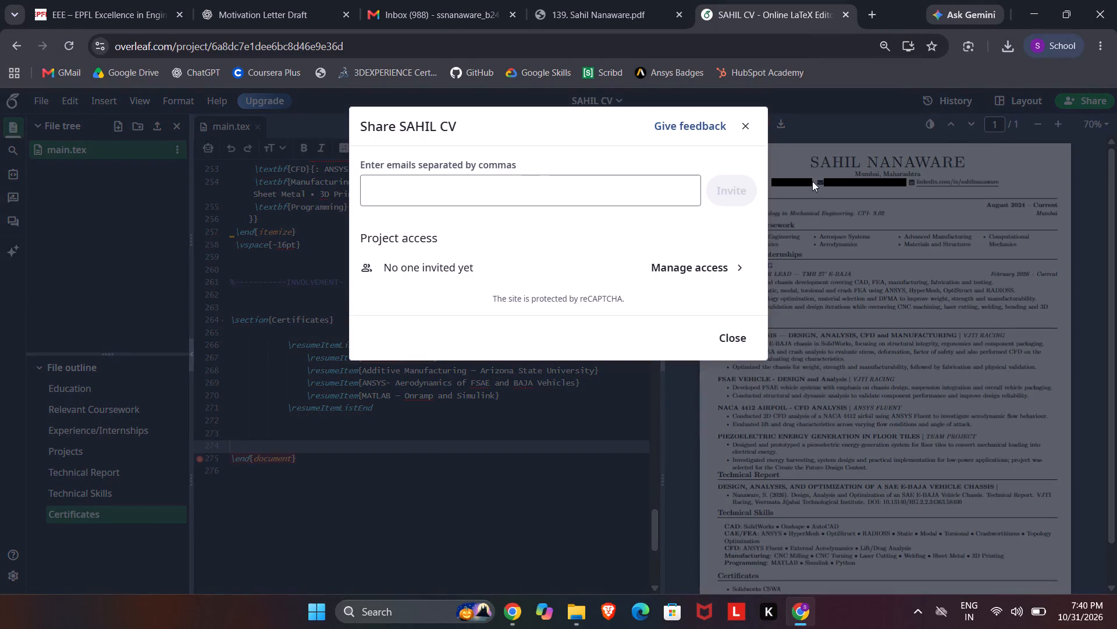
click(746, 124)
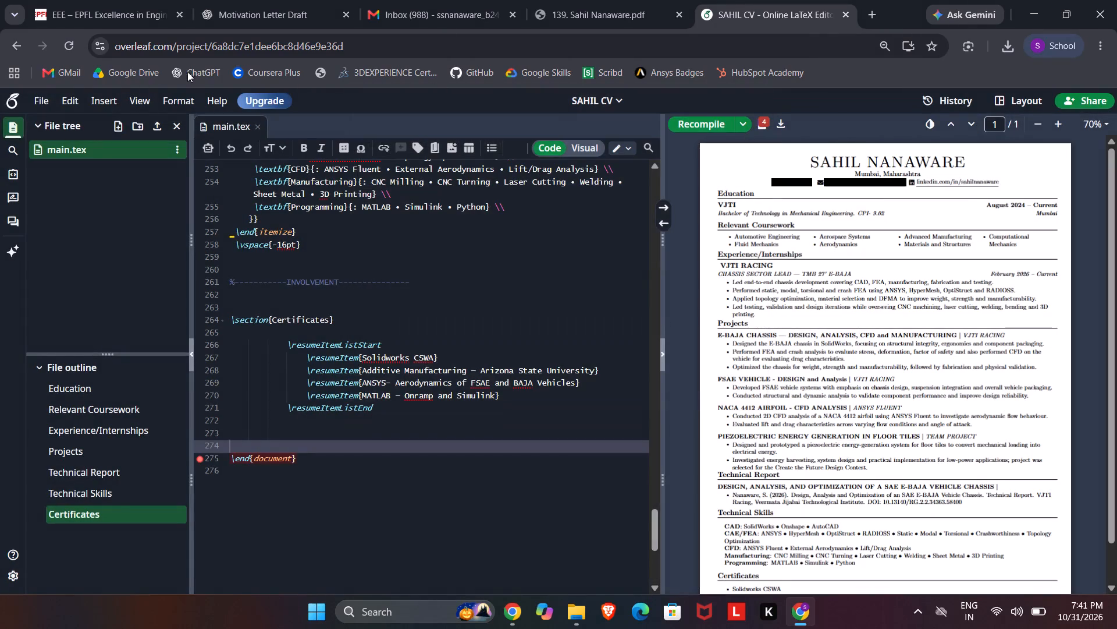
click(40, 98)
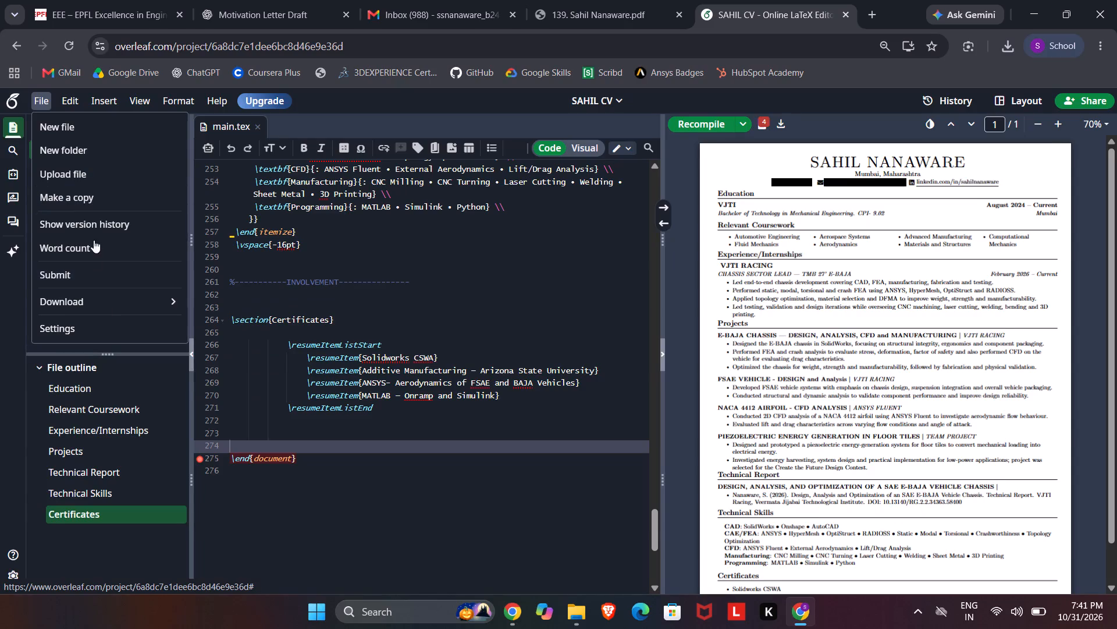
click(94, 199)
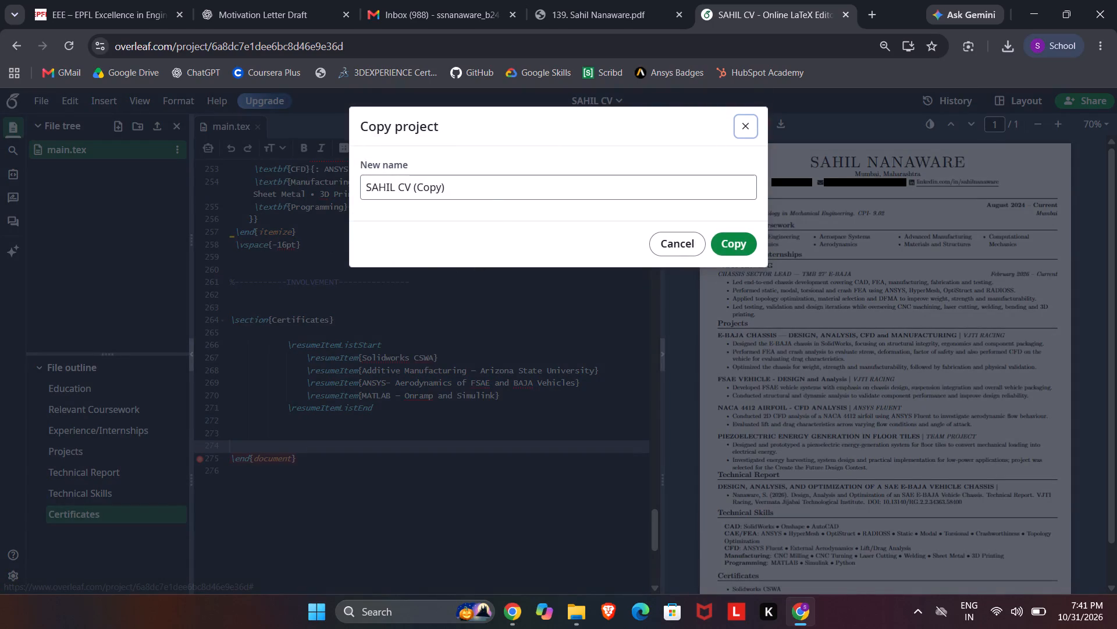
click(730, 250)
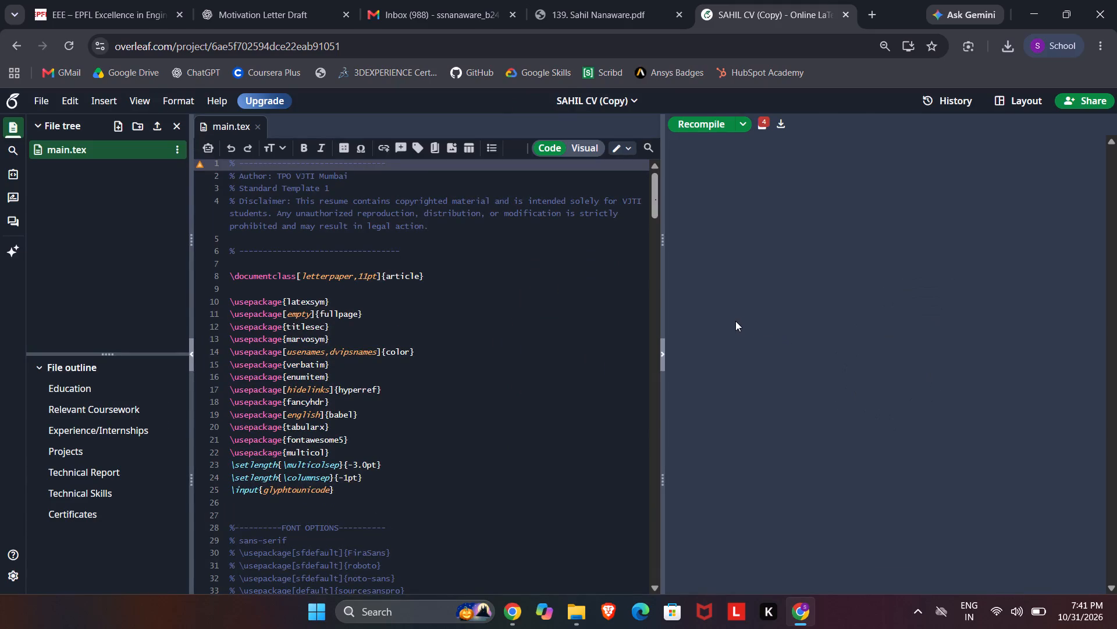
scroll(735, 324, down, 6)
scroll(748, 350, up, 6)
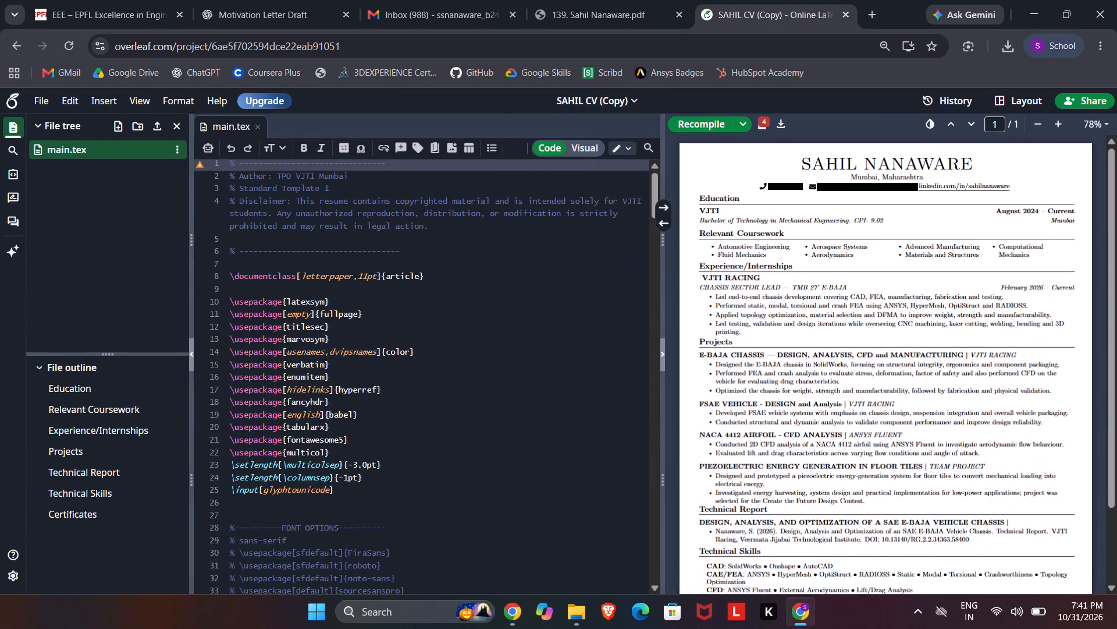
Download the copied CV project as a PDF and show the file in the Downloads folder.
click(36, 98)
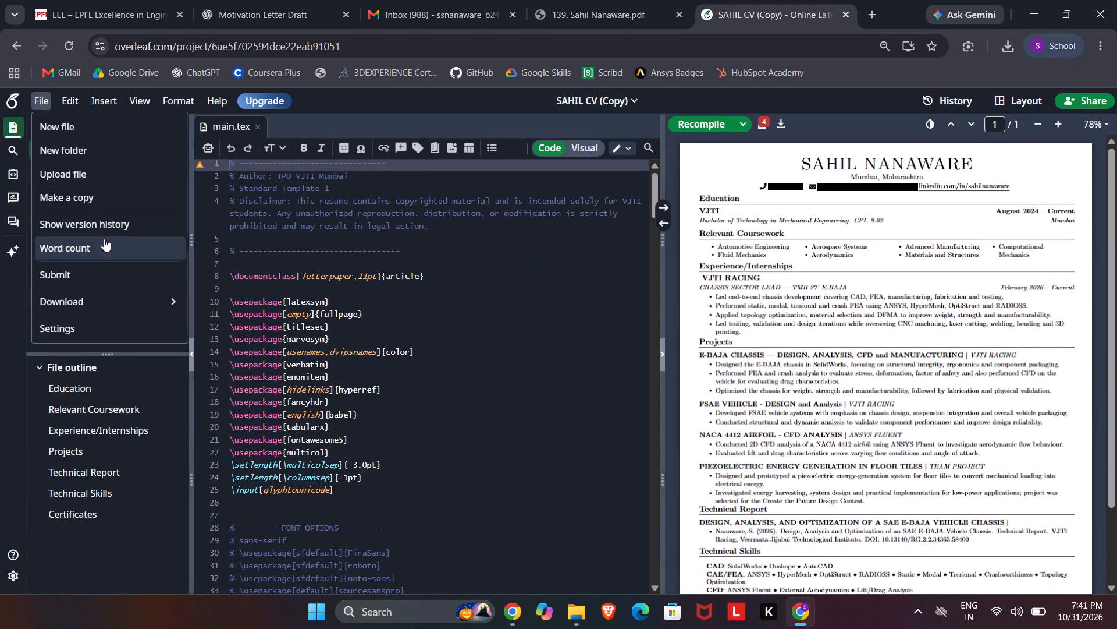
click(119, 295)
click(289, 316)
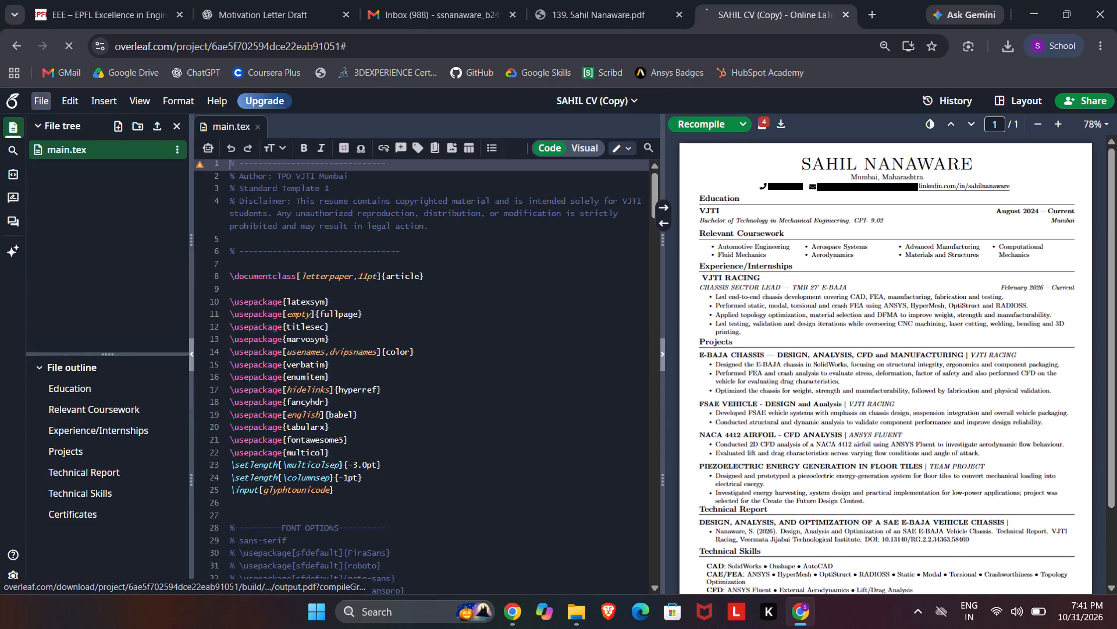
click(974, 80)
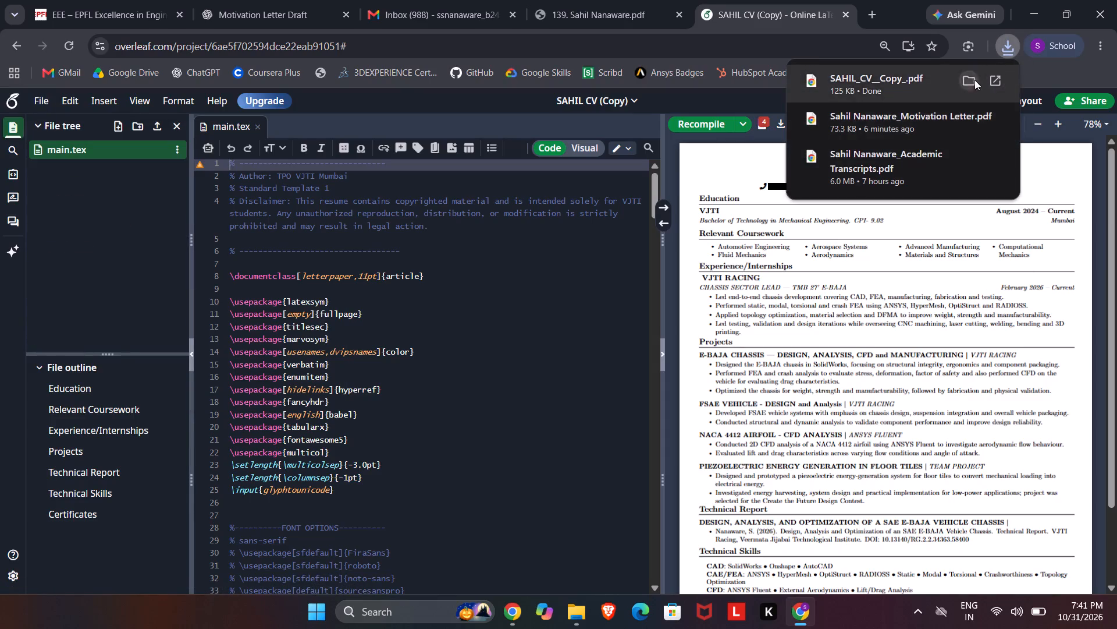
right_click(275, 125)
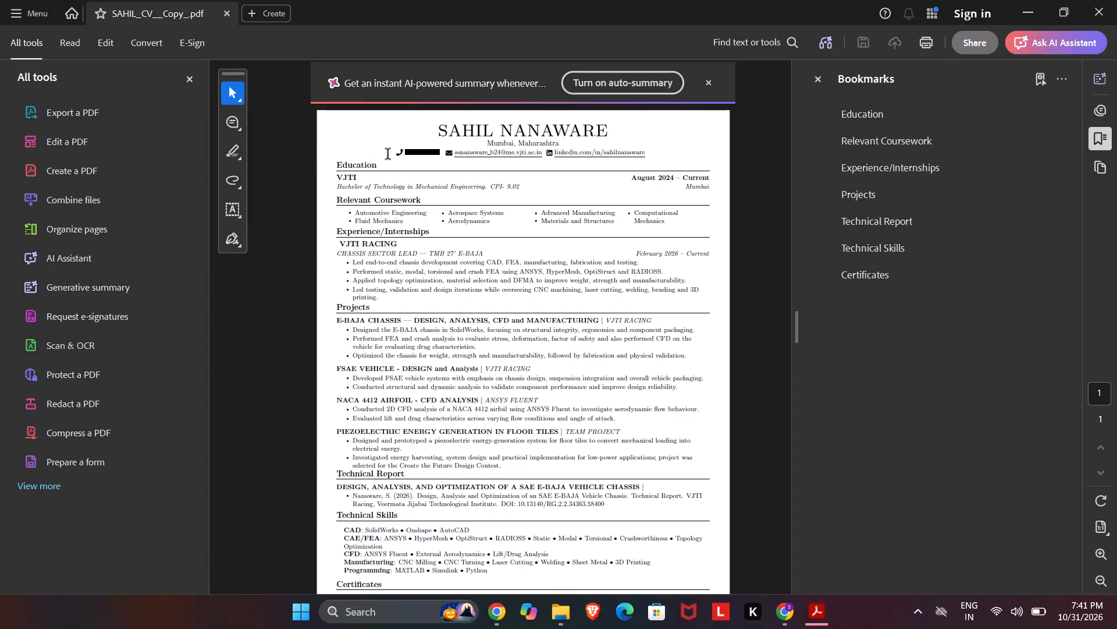
click(1116, 0)
Copy the downloaded SAHIL_CV__Copy_ PDF into the EPFL folder inside VJTI > Internships.
right_click(207, 132)
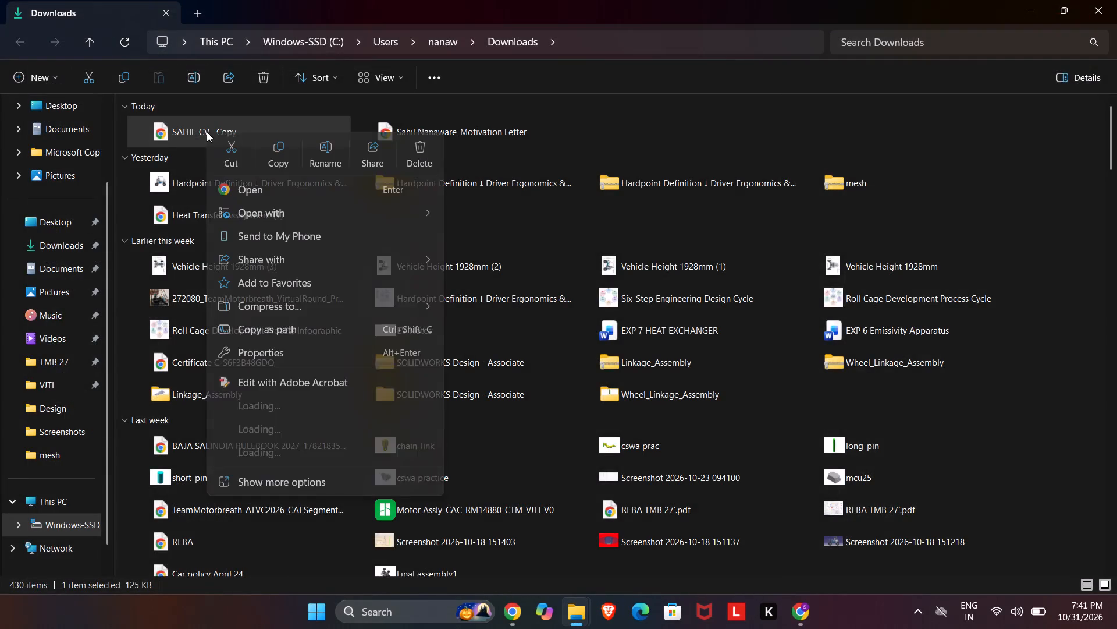
click(286, 152)
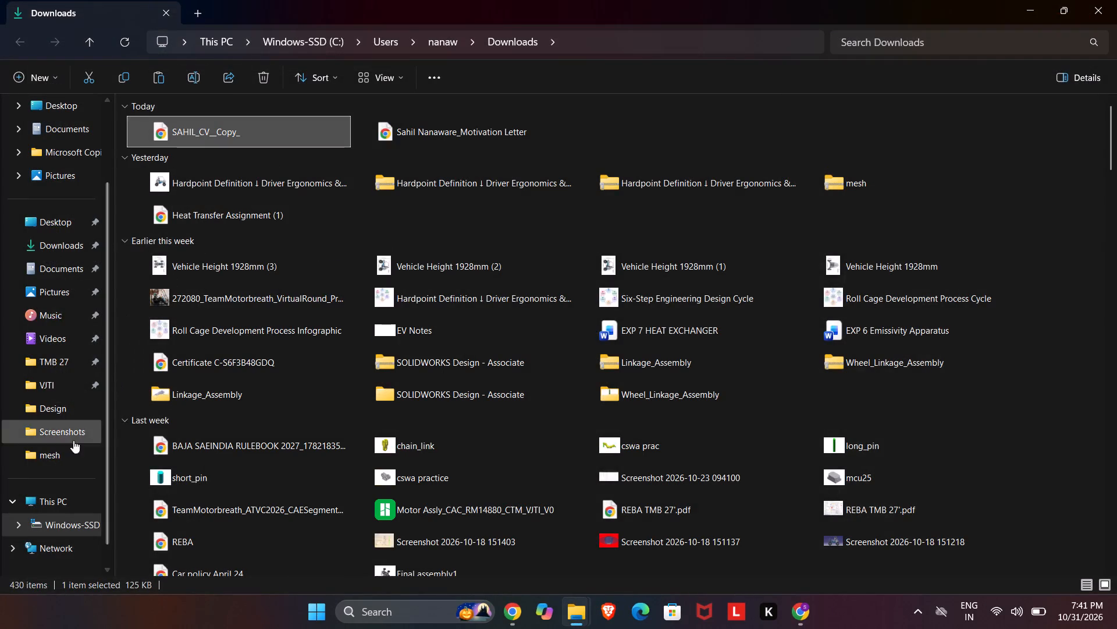
click(55, 391)
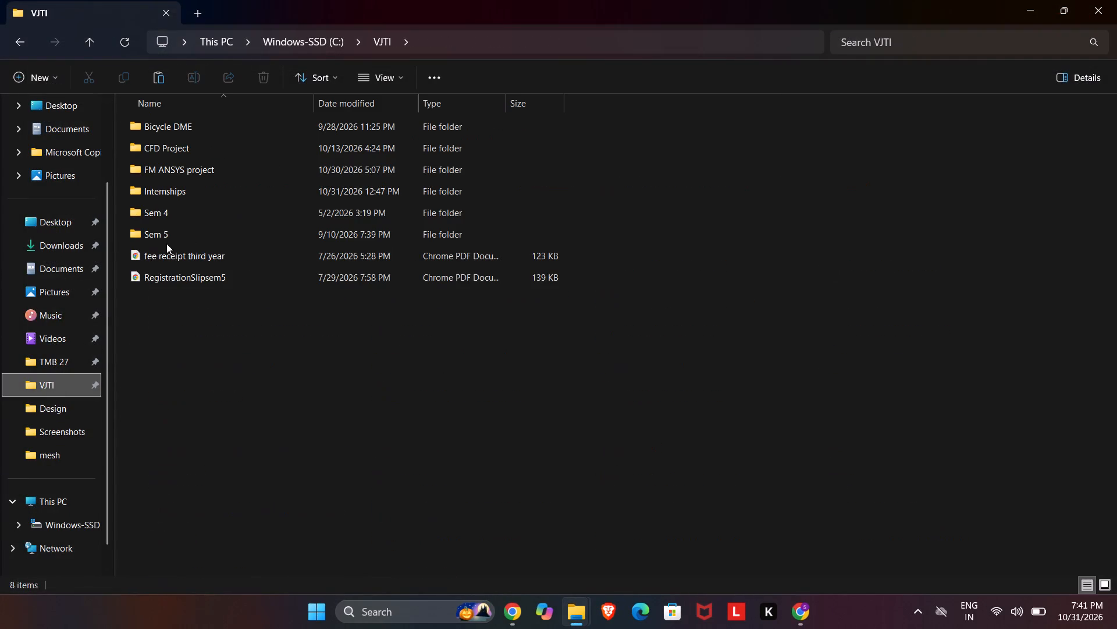
double_click(190, 183)
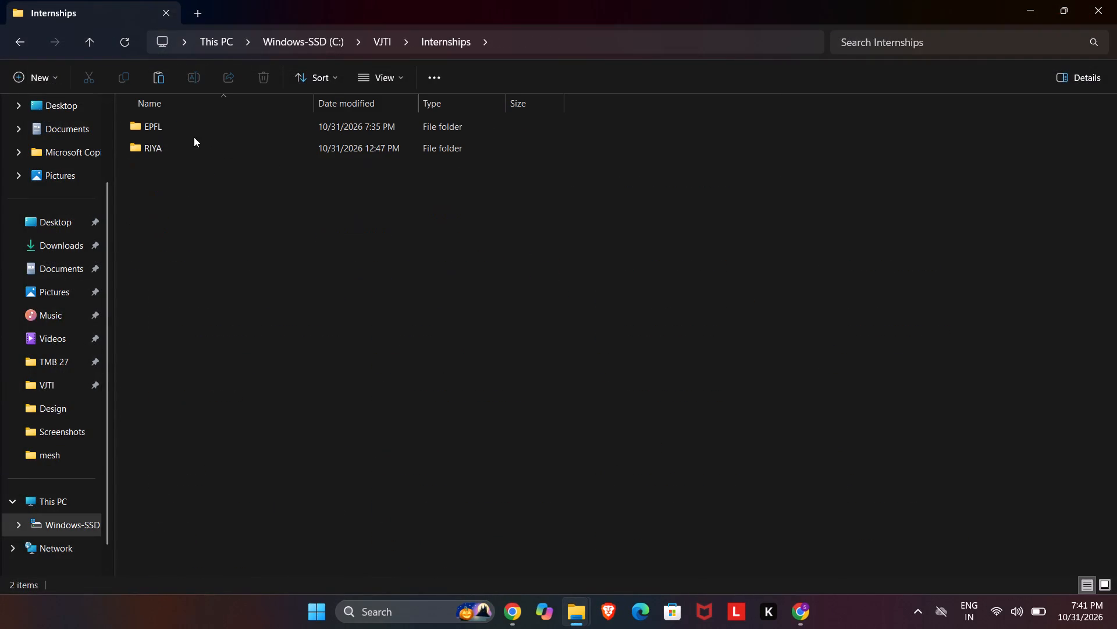
double_click(194, 122)
right_click(205, 185)
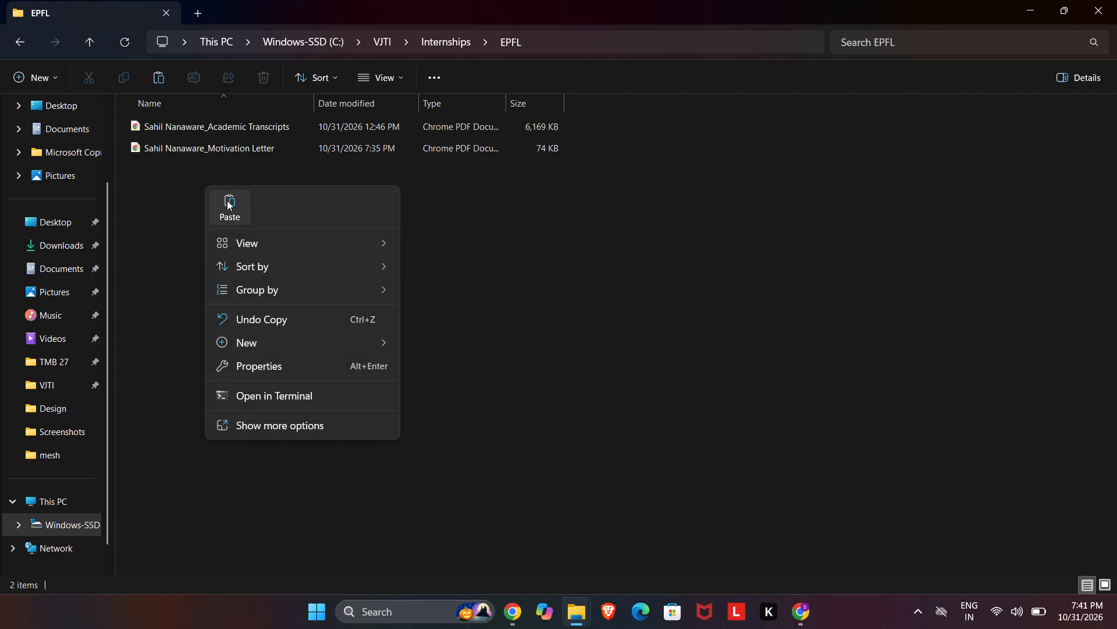
Paste the copied CV PDF into the EPFL folder and rename it to the applicant's full name followed by "_CV", matching the other files.
click(240, 210)
right_click(220, 171)
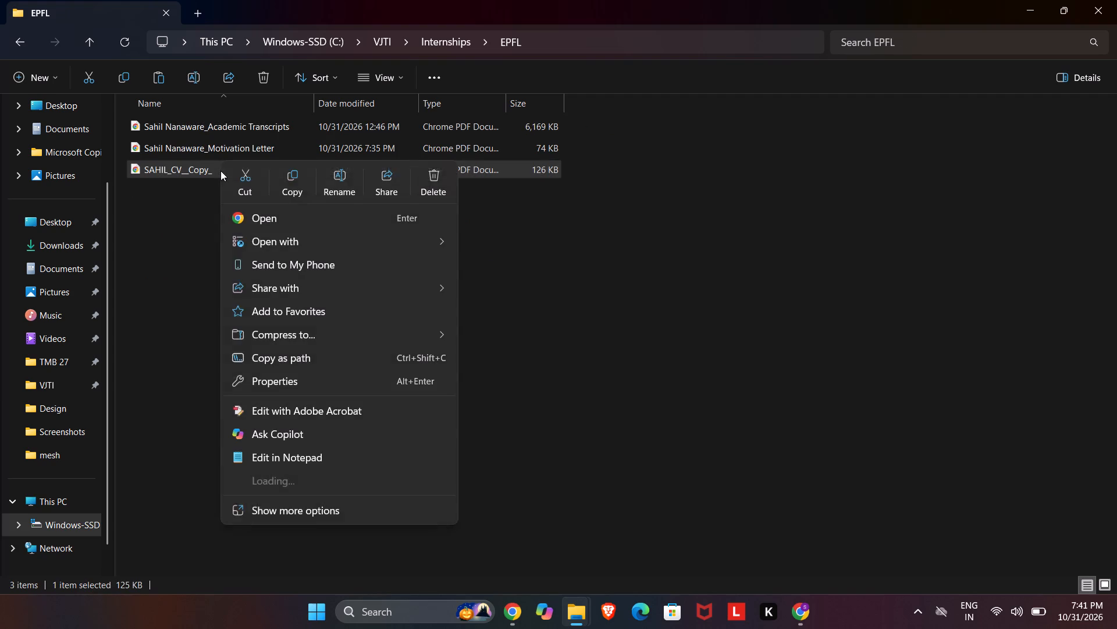
click(339, 180)
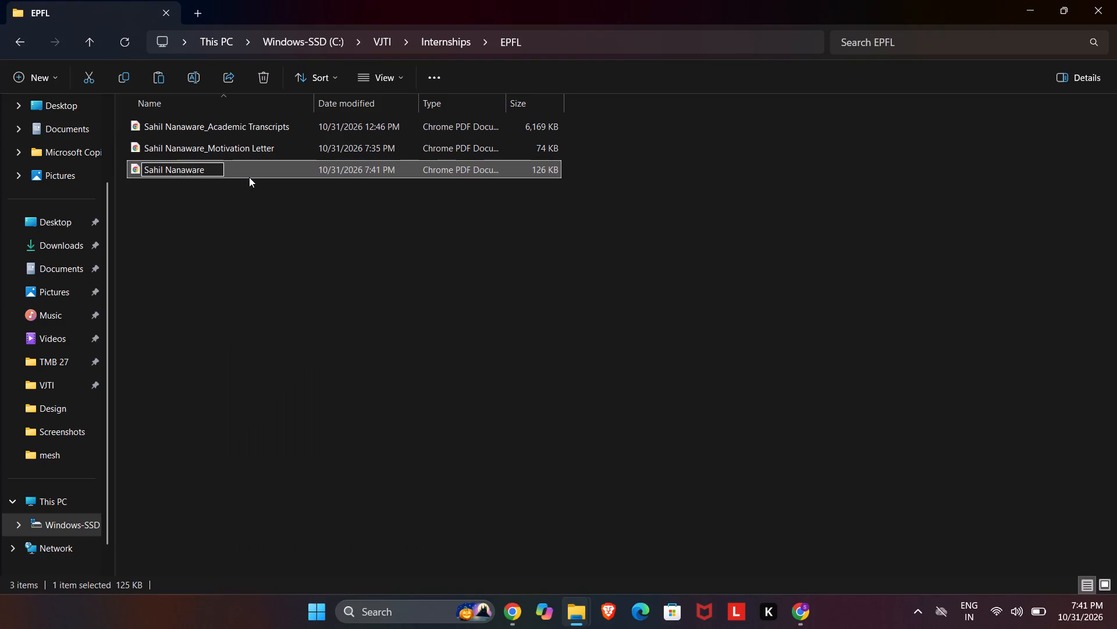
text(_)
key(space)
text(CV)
click(232, 354)
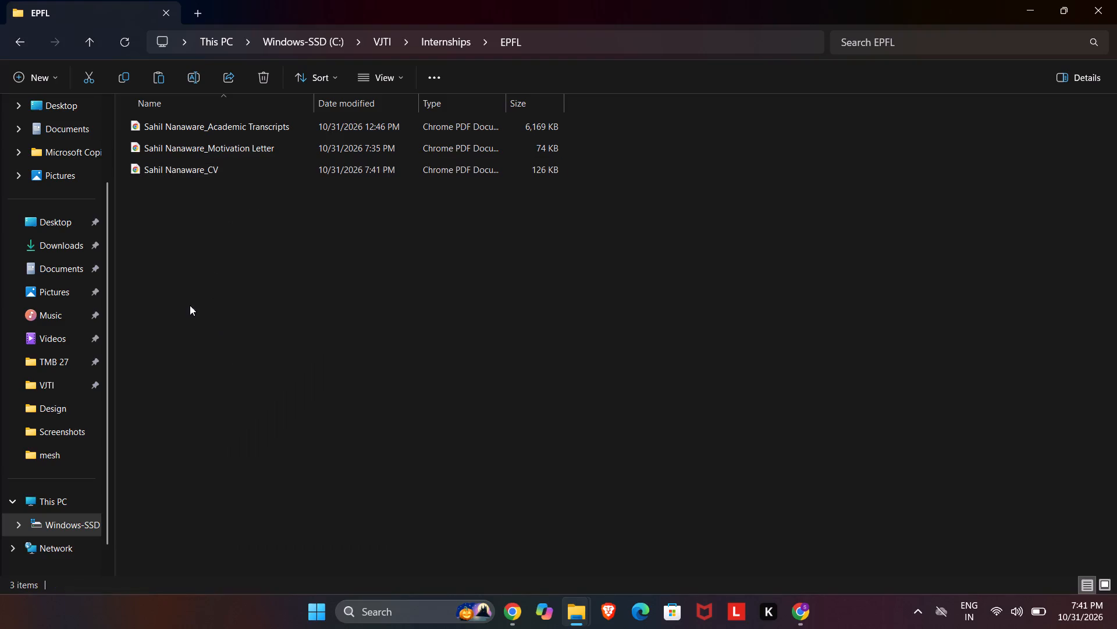
click(1116, 0)
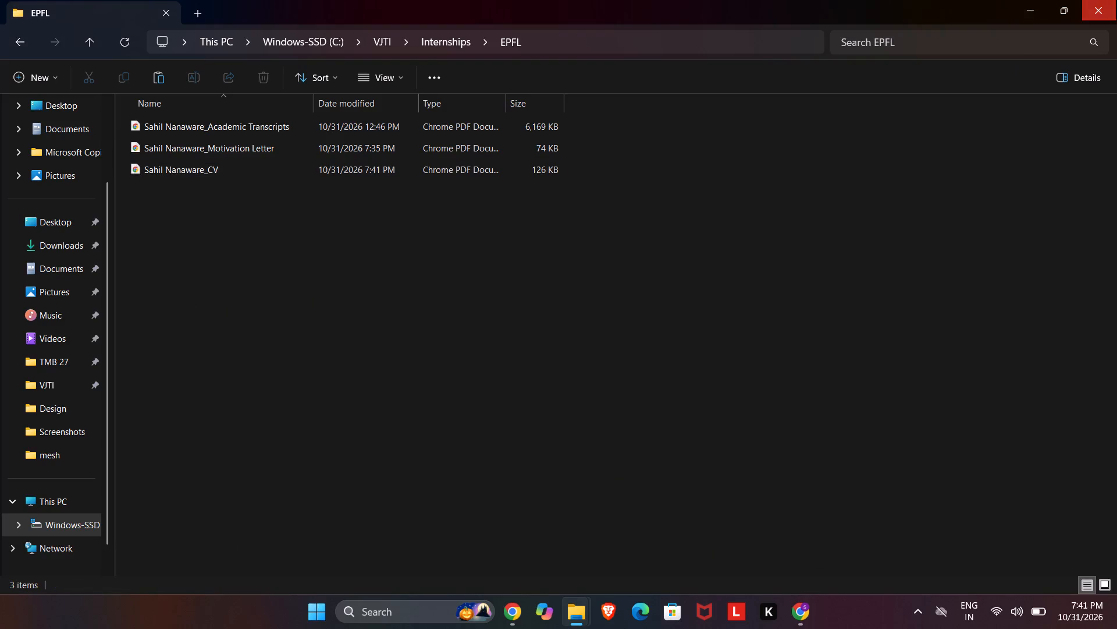
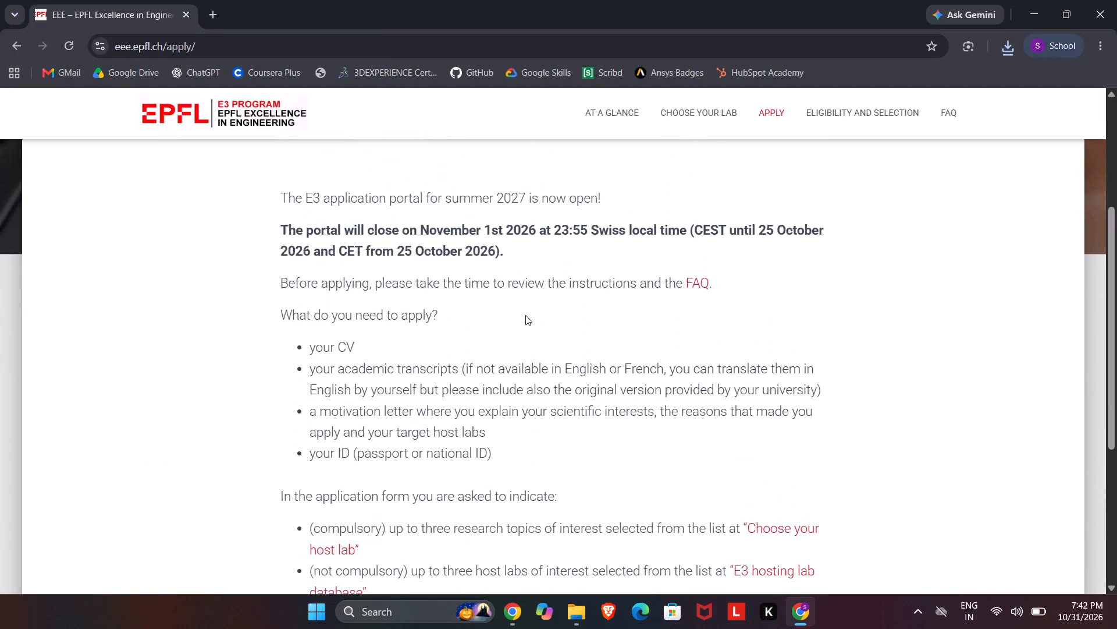
Review the required documents and application form instructions on the EPFL E3 program's Apply page.
scroll(525, 315, down, 1)
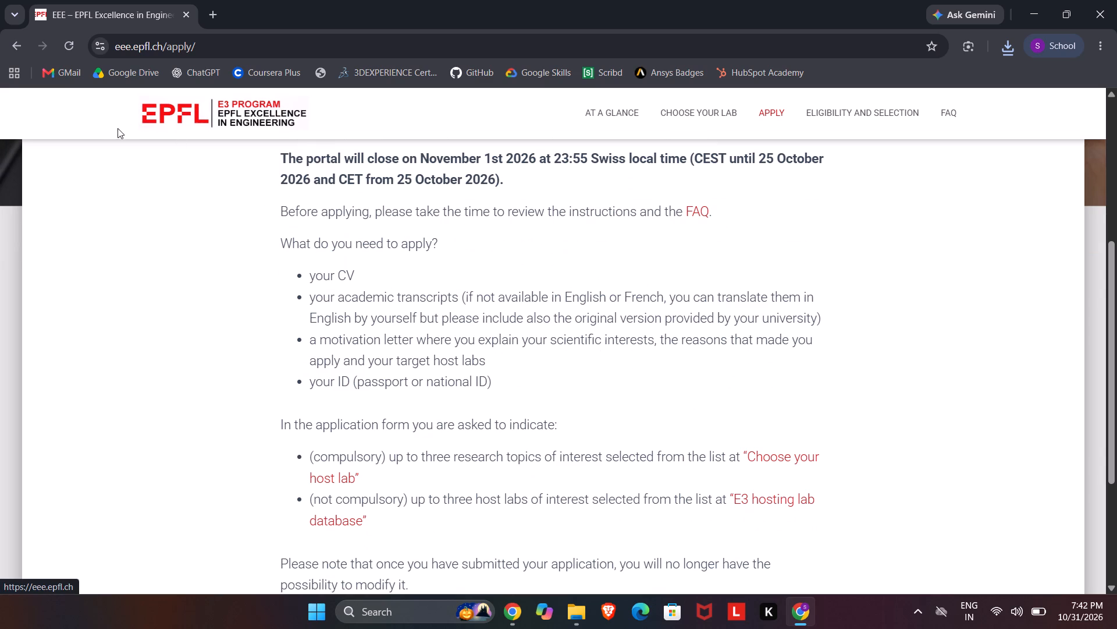
scroll(176, 173, up, 8)
scroll(187, 170, down, 6)
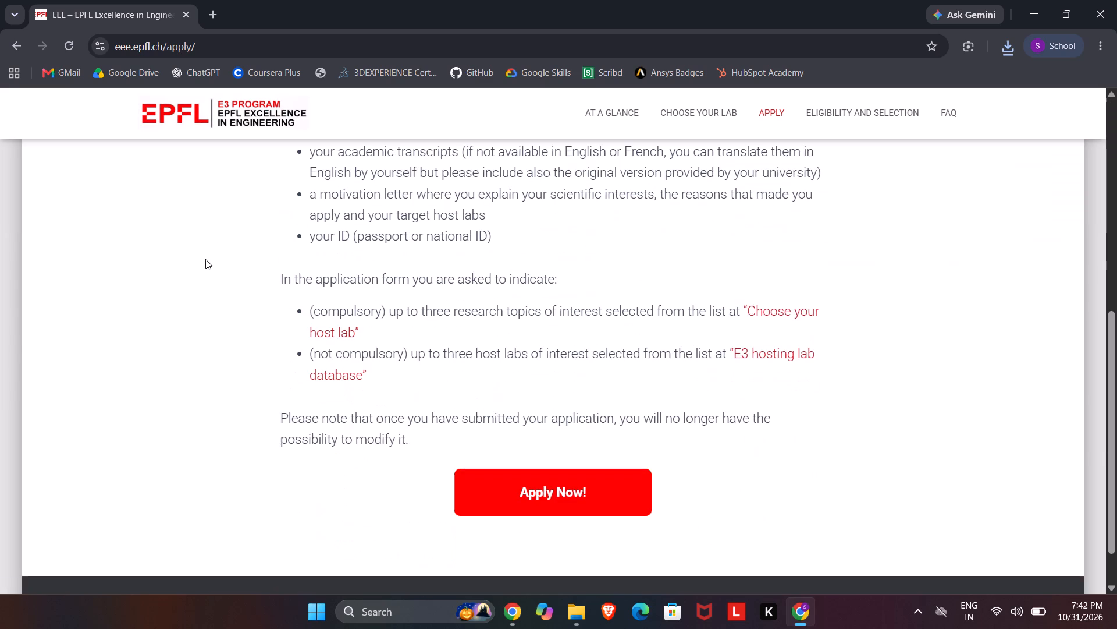
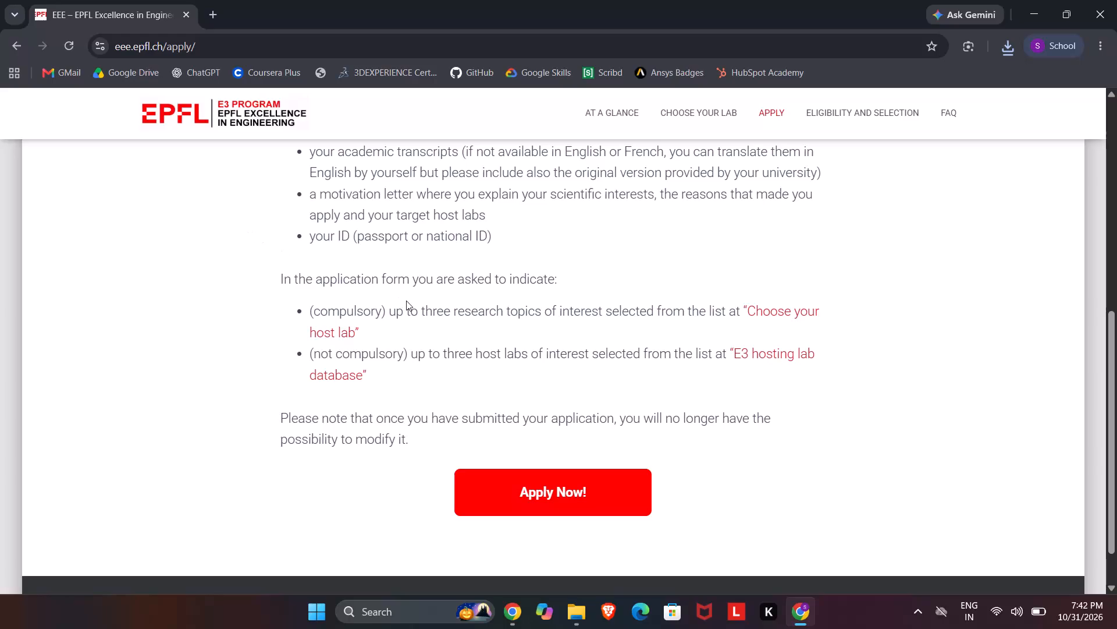
Return to the beginning of the E3 Application Process page, and close its browser window and the EPFL folder window.
scroll(518, 323, up, 9)
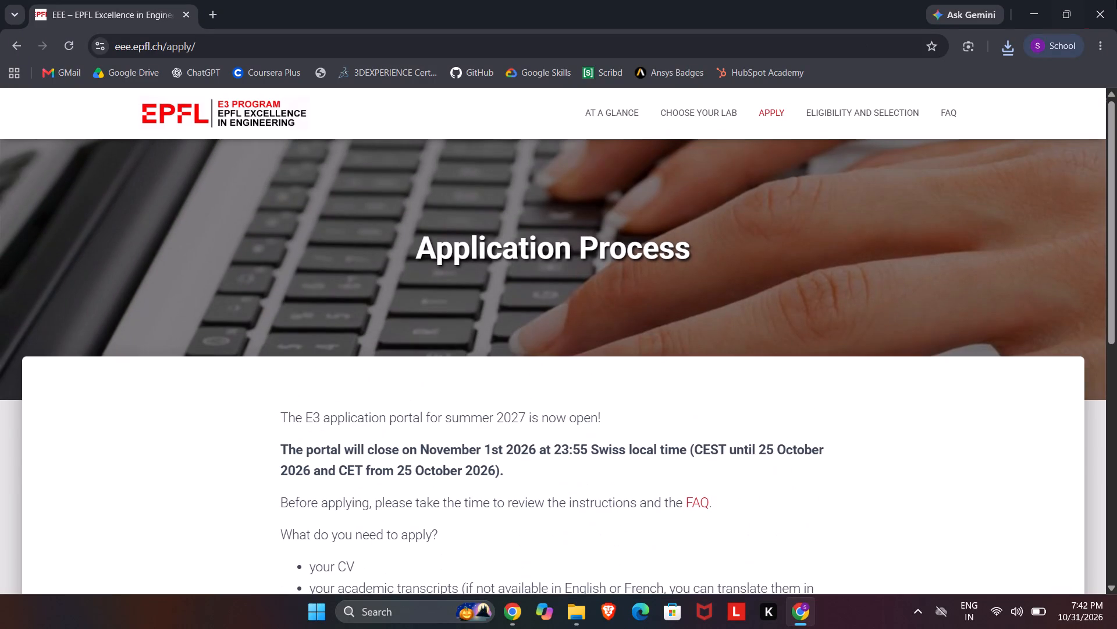
click(1116, 0)
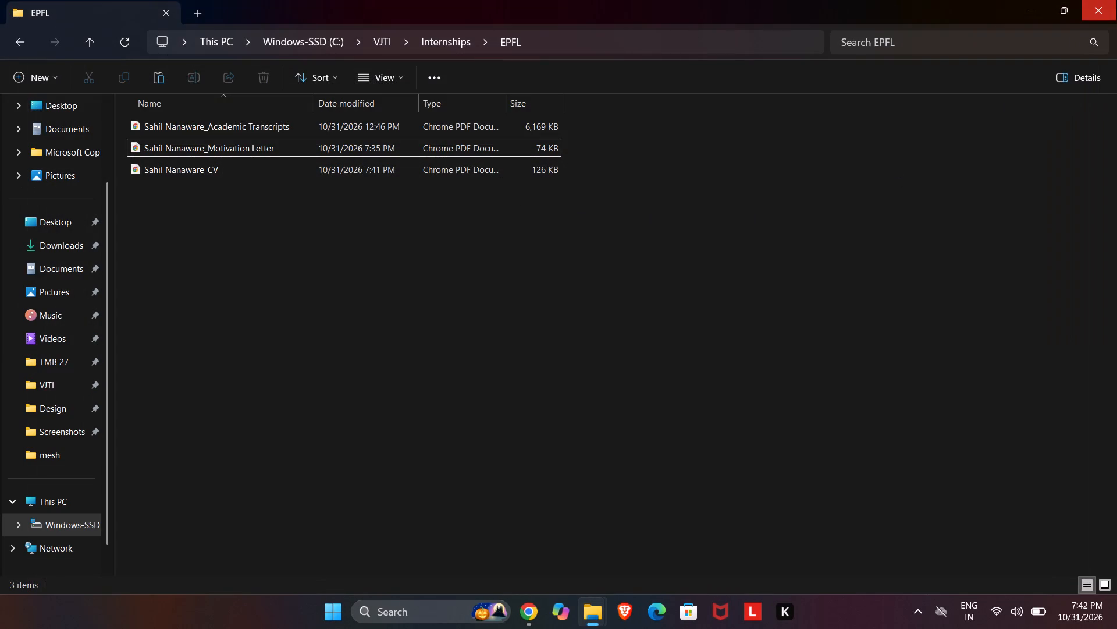
click(1116, 0)
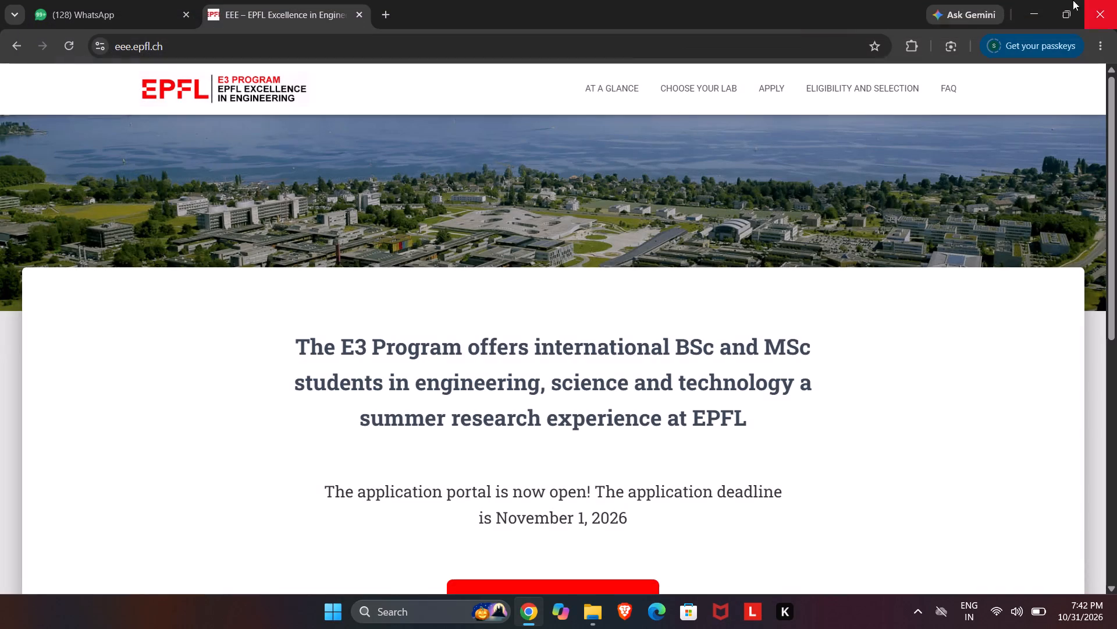